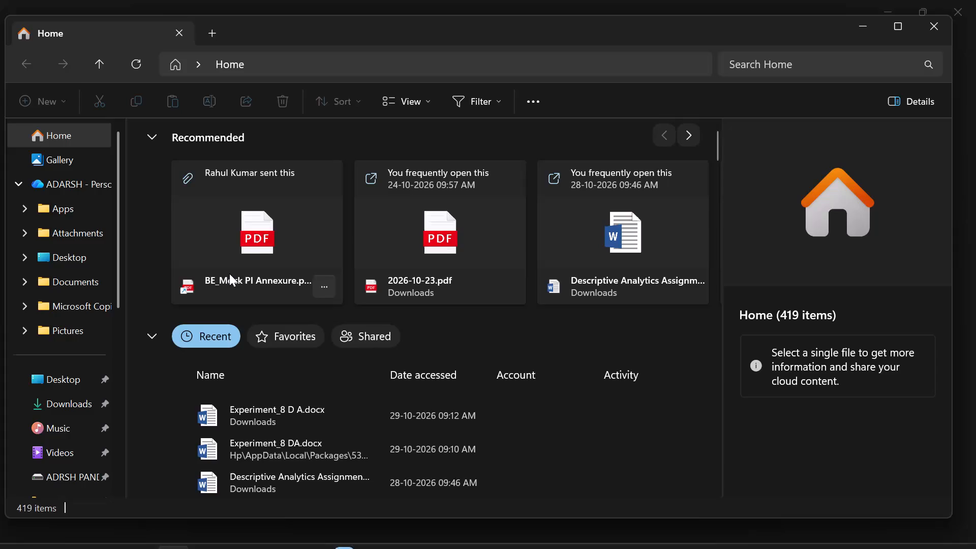
Refresh the Home view and open the connected OnePlus Nord CE3 5G device.
{"action": "triple_click", "coordinate": [131, 63]}
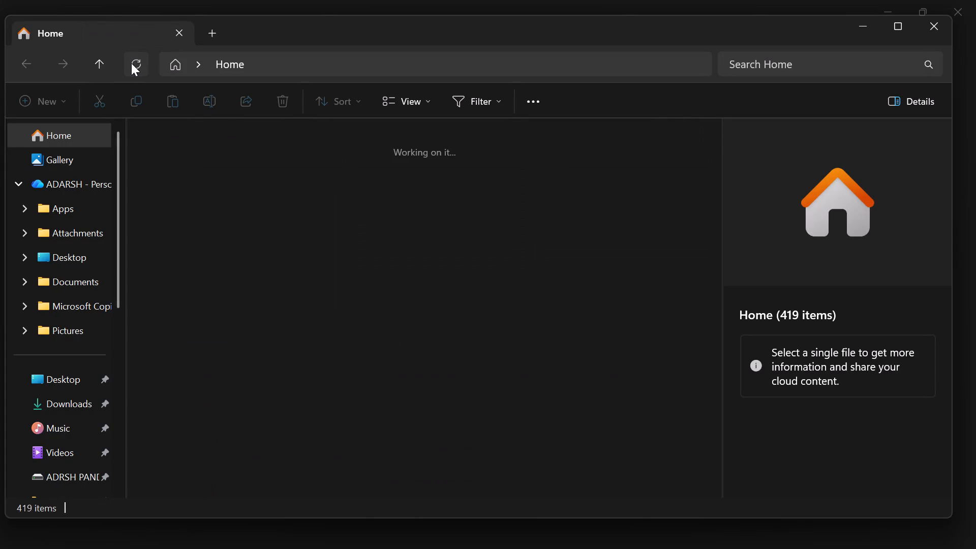
{"action": "scroll", "coordinate": [21, 270], "scroll_direction": "down", "scroll_amount": 3}
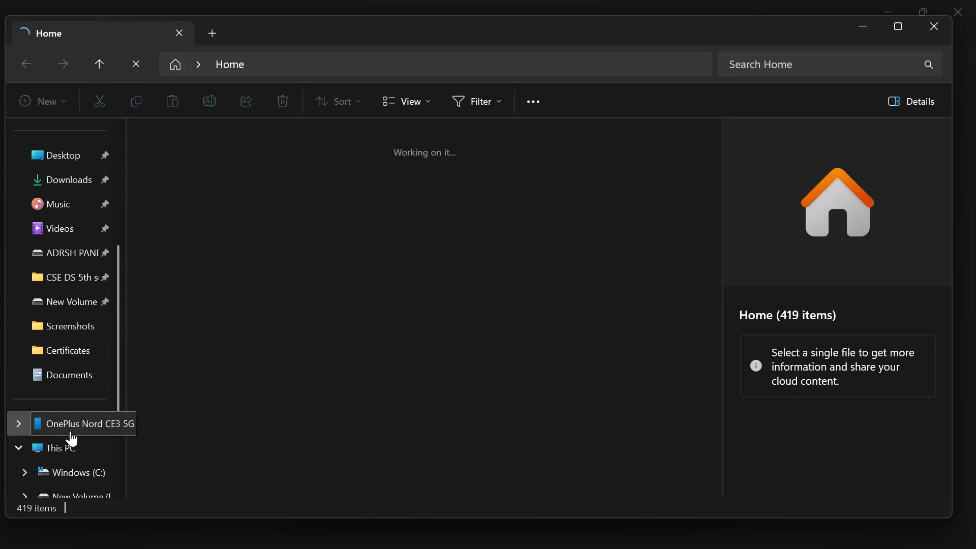
{"action": "scroll", "coordinate": [70, 431], "scroll_direction": "down", "scroll_amount": 2}
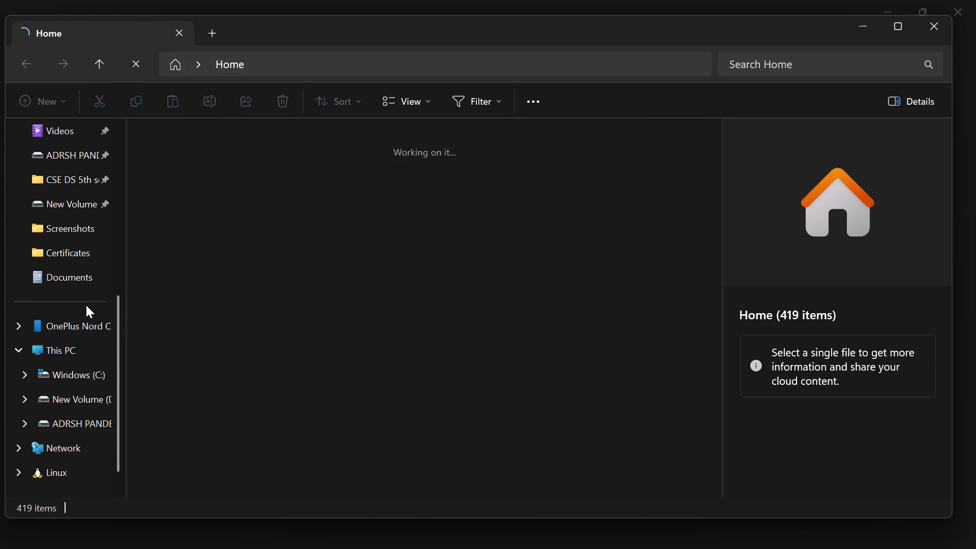
{"action": "left_click", "coordinate": [86, 326]}
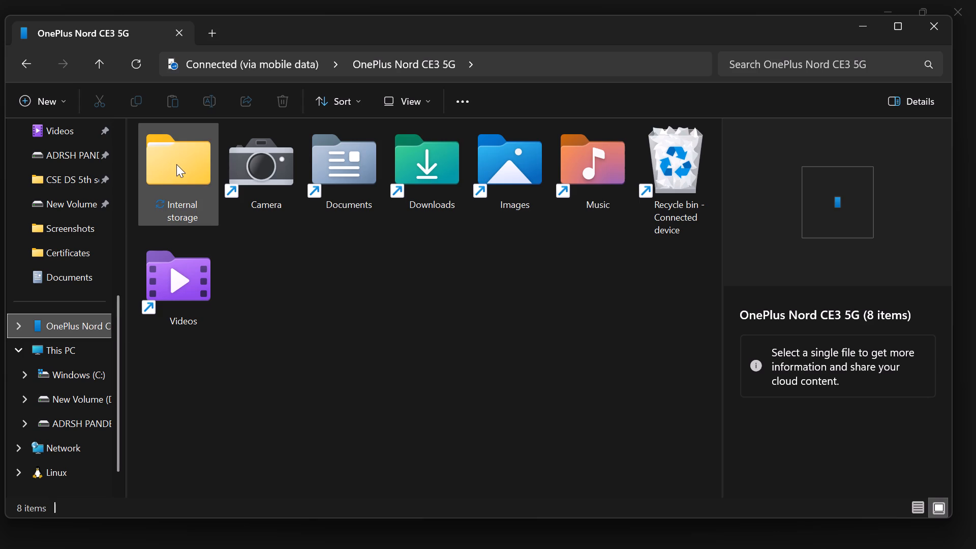
Look through the files in the phone's Documents folder, and return to the device's root.
{"action": "double_click", "coordinate": [358, 150]}
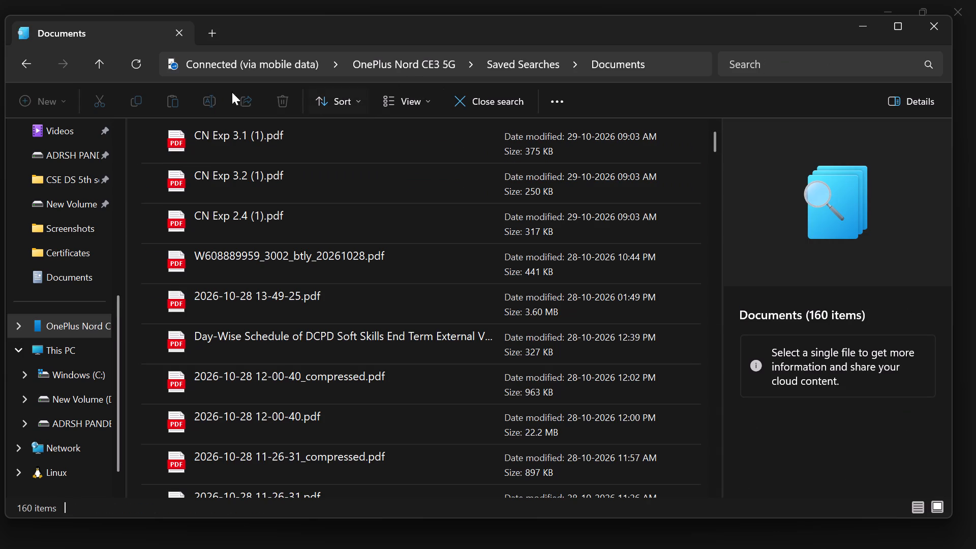
{"action": "scroll", "coordinate": [280, 319], "scroll_direction": "down", "scroll_amount": 12}
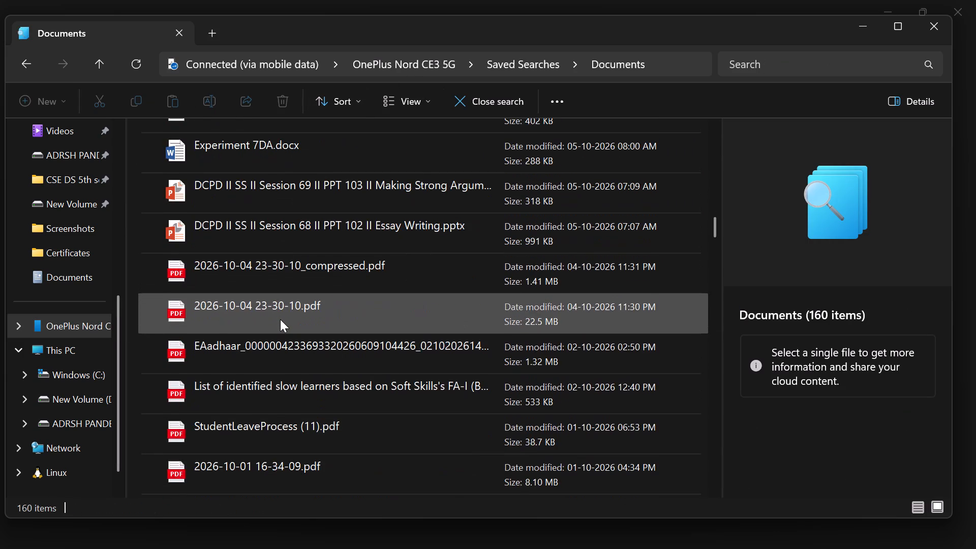
{"action": "scroll", "coordinate": [280, 319], "scroll_direction": "up", "scroll_amount": 9}
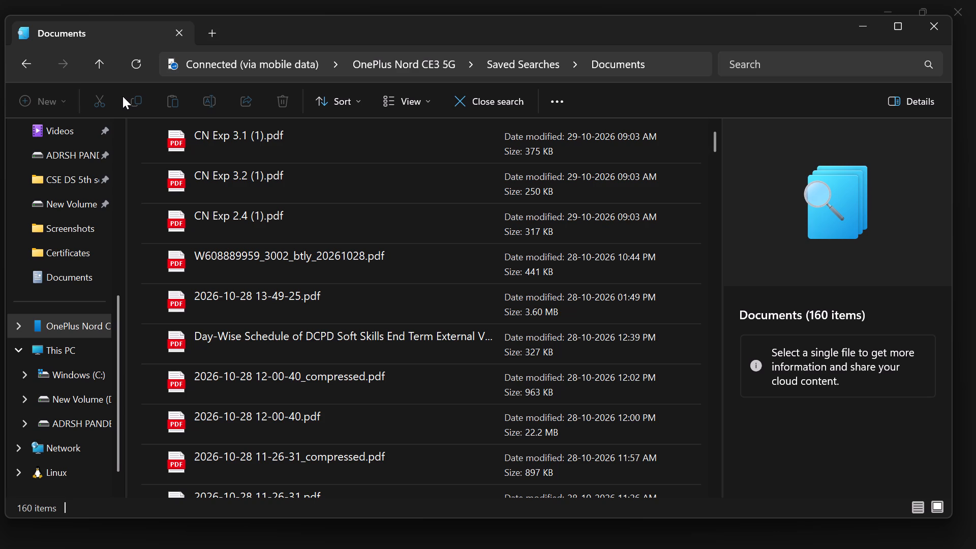
{"action": "left_click", "coordinate": [334, 92]}
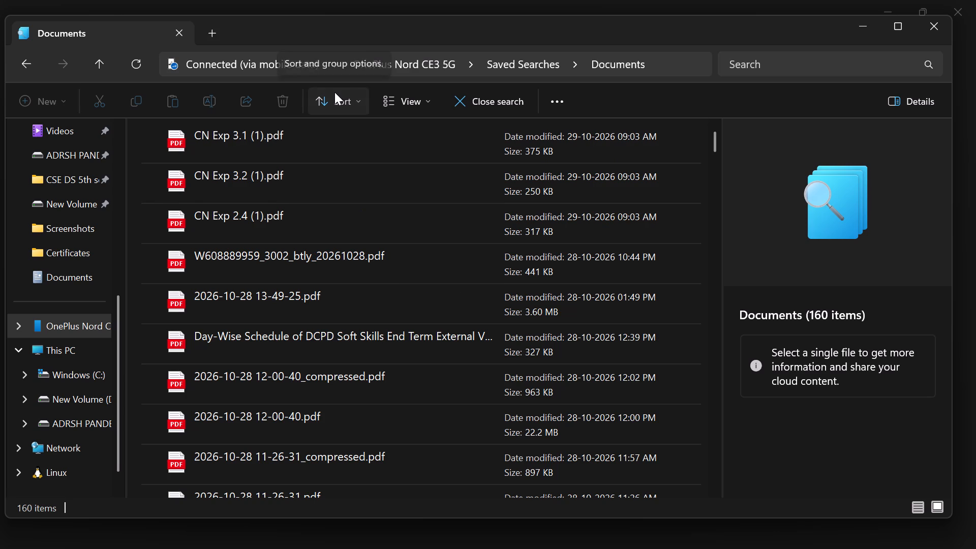
{"action": "left_click", "coordinate": [332, 159]}
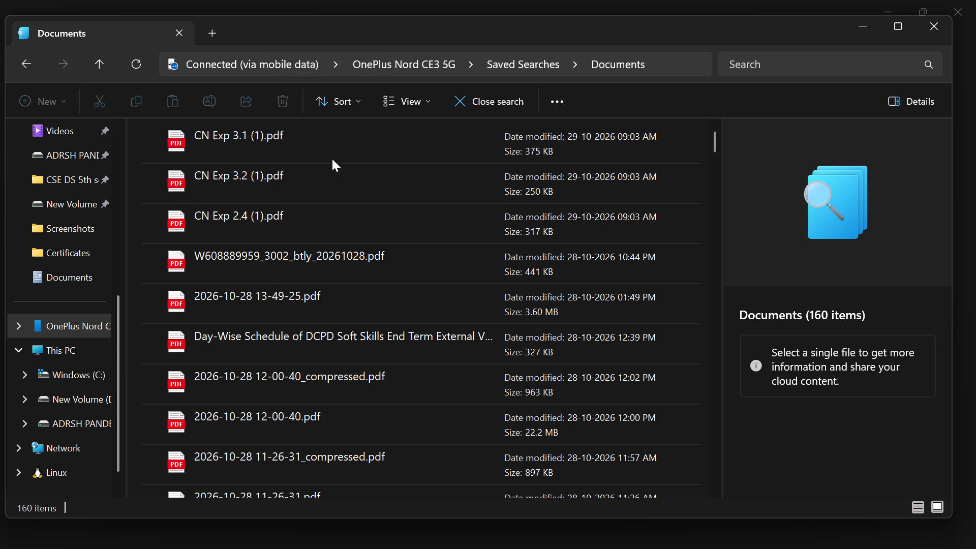
{"action": "left_click", "coordinate": [34, 64]}
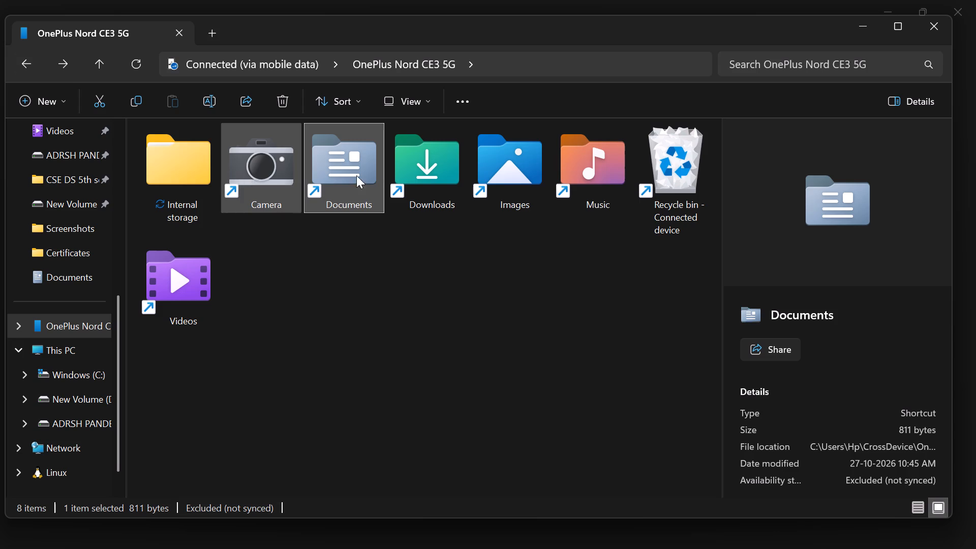
Look through the folders in the phone's Internal storage, and return to the device's root.
{"action": "double_click", "coordinate": [176, 165]}
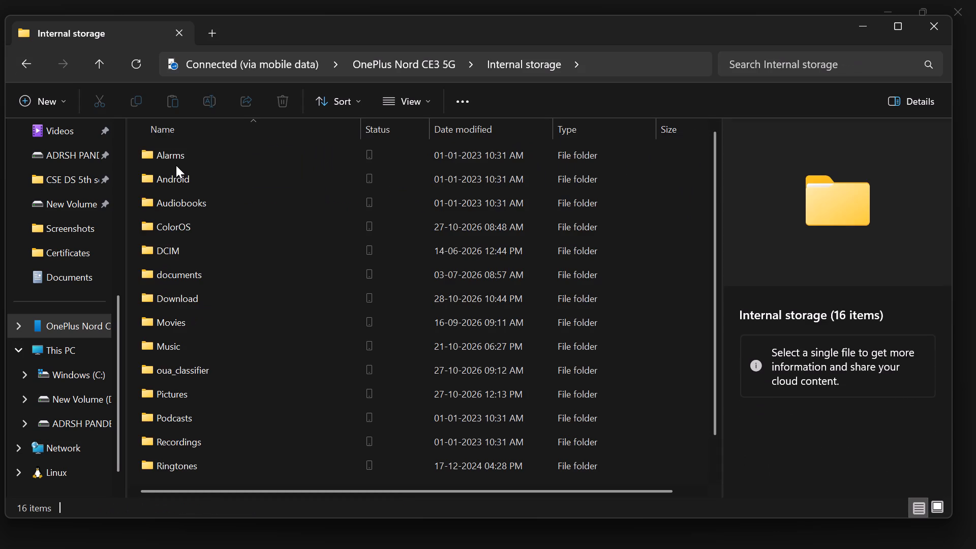
{"action": "scroll", "coordinate": [176, 165], "scroll_direction": "down", "scroll_amount": 8}
{"action": "scroll", "coordinate": [176, 165], "scroll_direction": "up", "scroll_amount": 6}
{"action": "left_click", "coordinate": [23, 60]}
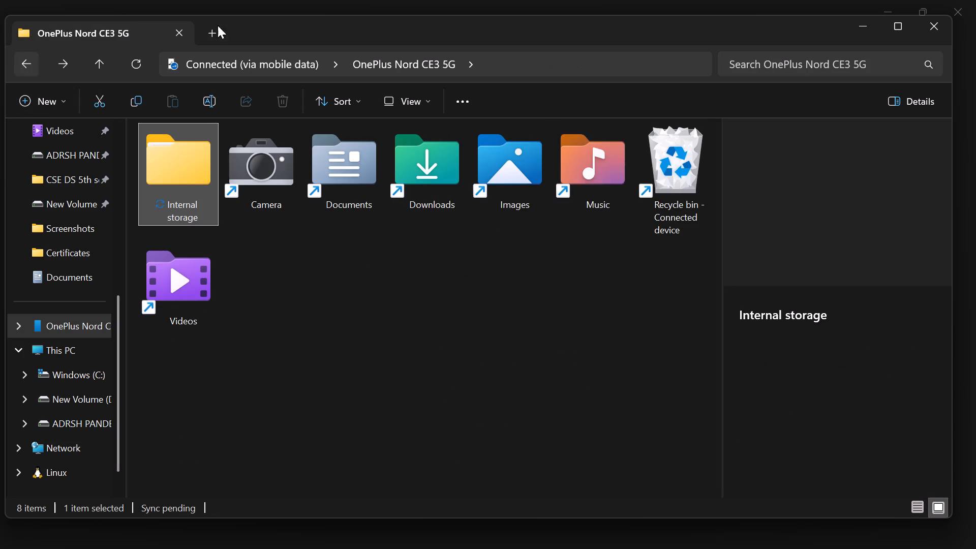
Open the phone's Downloads folder, refresh its listing and look through the files.
{"action": "double_click", "coordinate": [408, 173]}
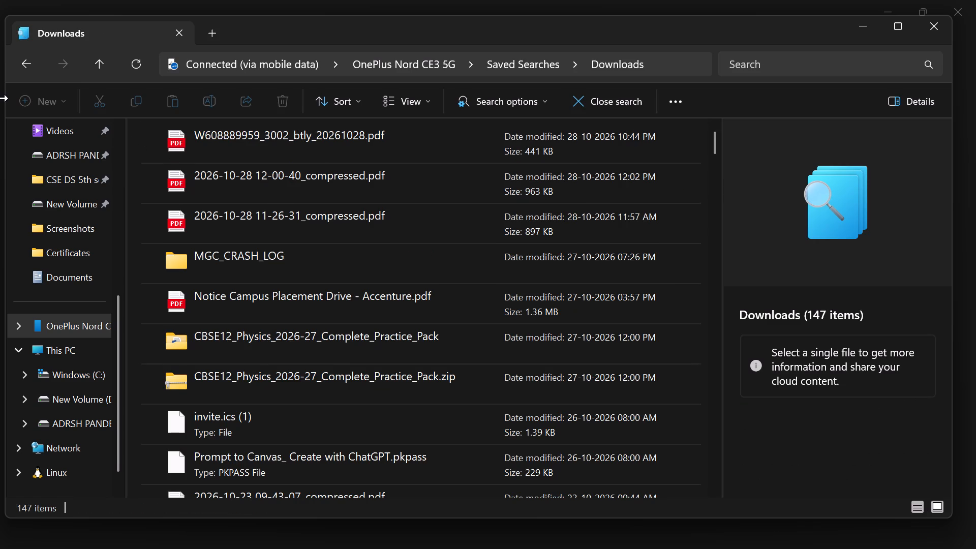
{"action": "left_click", "coordinate": [21, 62]}
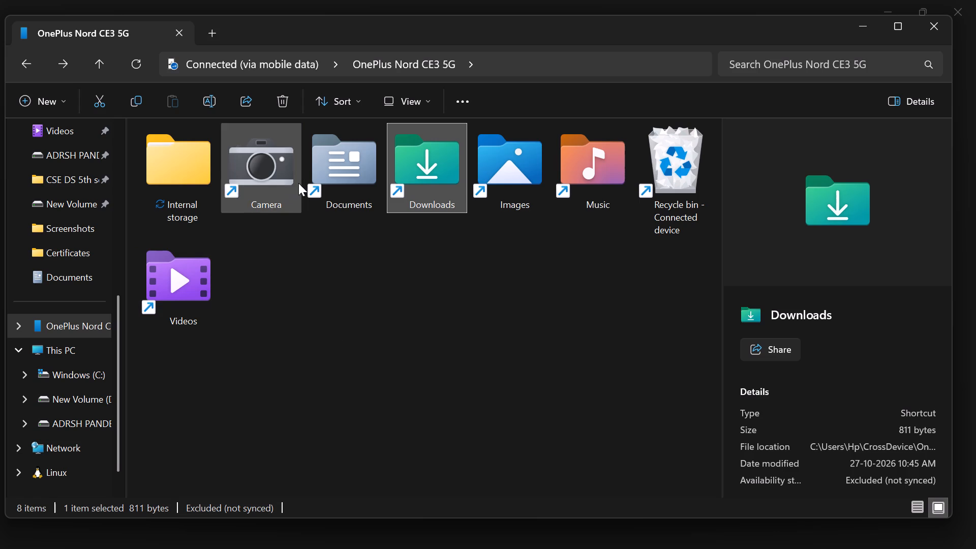
{"action": "double_click", "coordinate": [432, 162]}
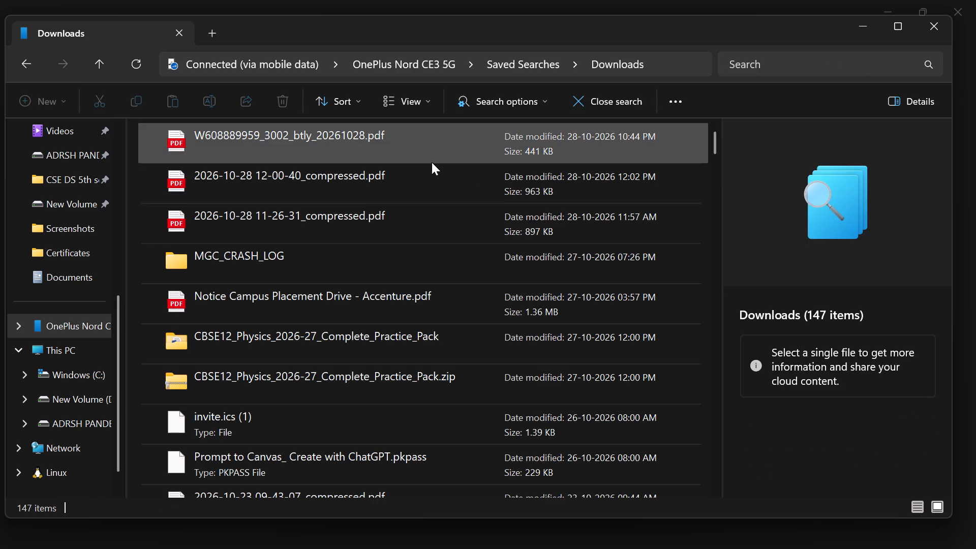
{"action": "triple_click", "coordinate": [139, 68]}
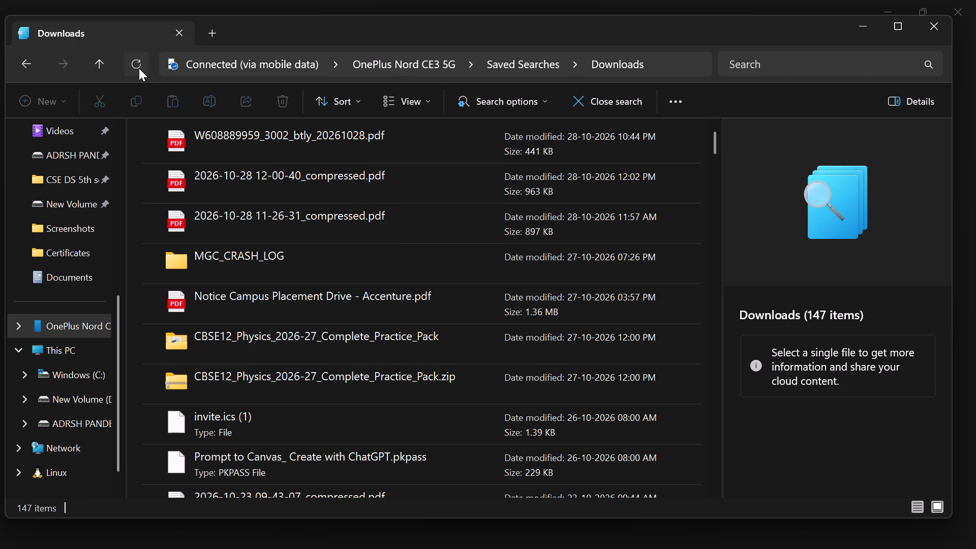
{"action": "double_click", "coordinate": [139, 68]}
{"action": "scroll", "coordinate": [262, 306], "scroll_direction": "down", "scroll_amount": 13}
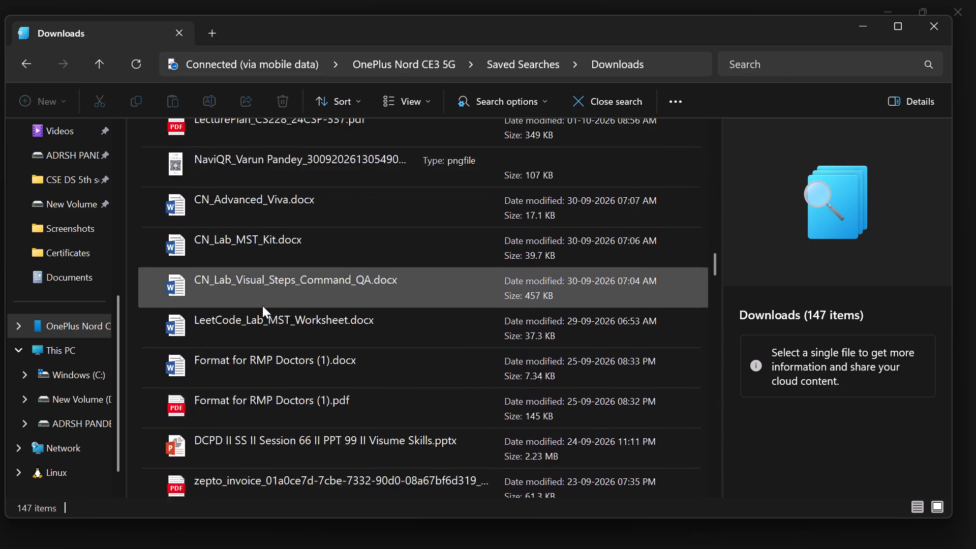
{"action": "scroll", "coordinate": [262, 306], "scroll_direction": "up", "scroll_amount": 14}
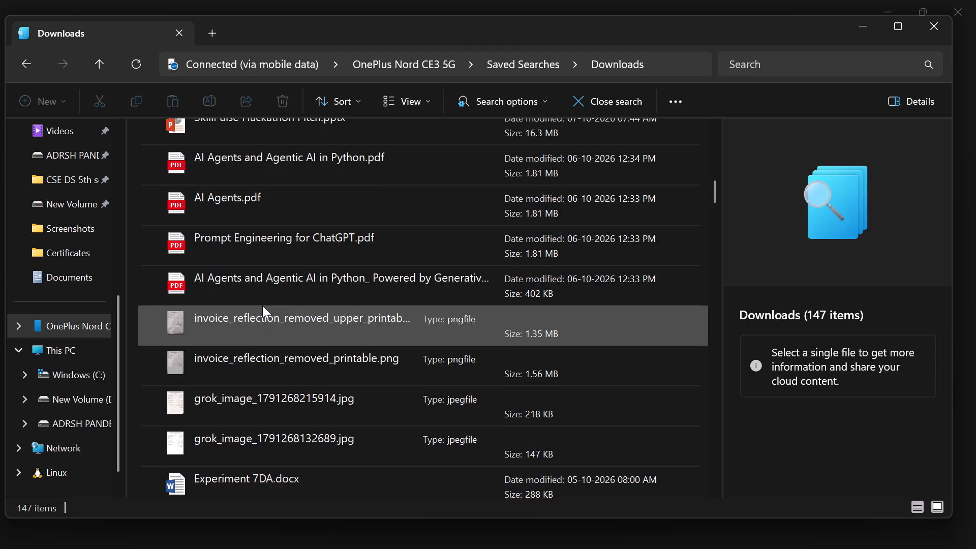
{"action": "scroll", "coordinate": [262, 306], "scroll_direction": "up", "scroll_amount": 7}
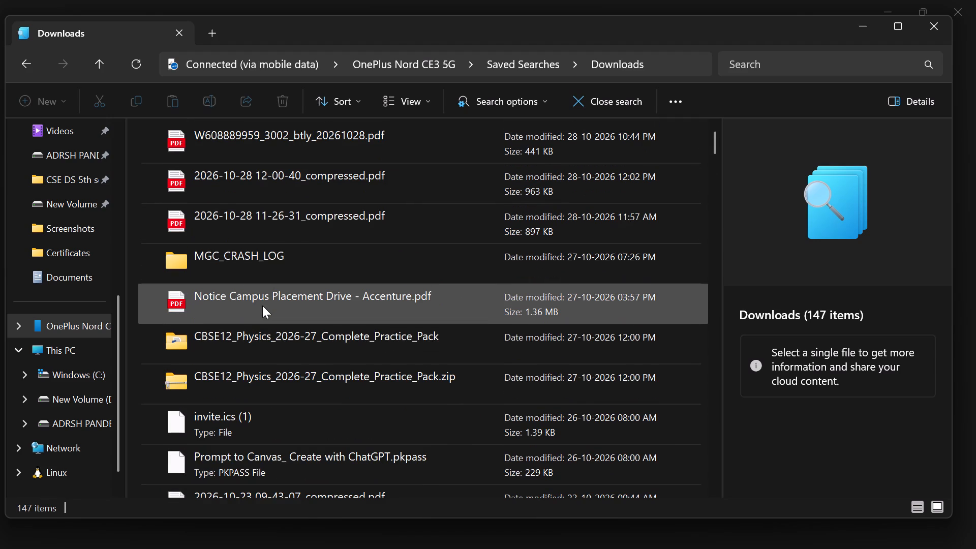
Search the phone's Downloads folder for "bal".
{"action": "left_click", "coordinate": [802, 67]}
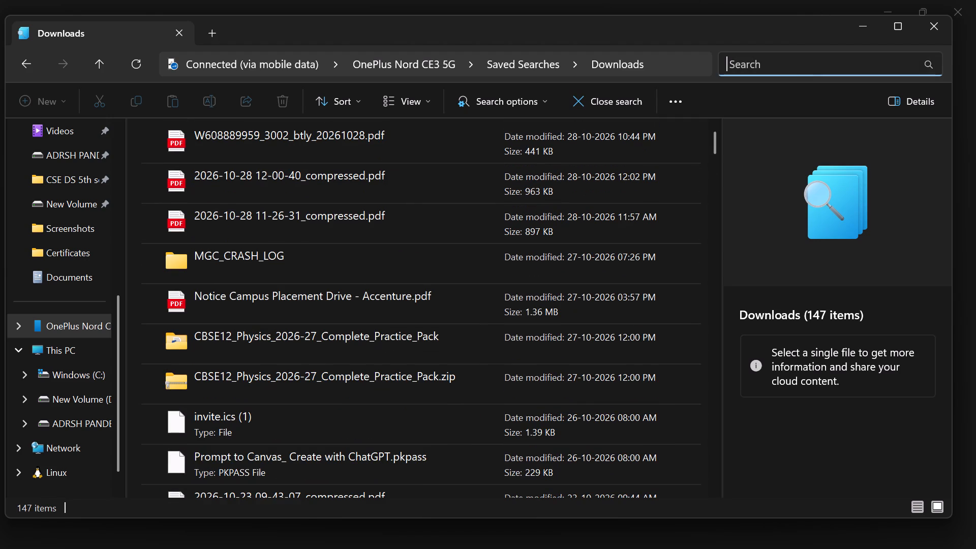
{"action": "type", "text": "ba"}
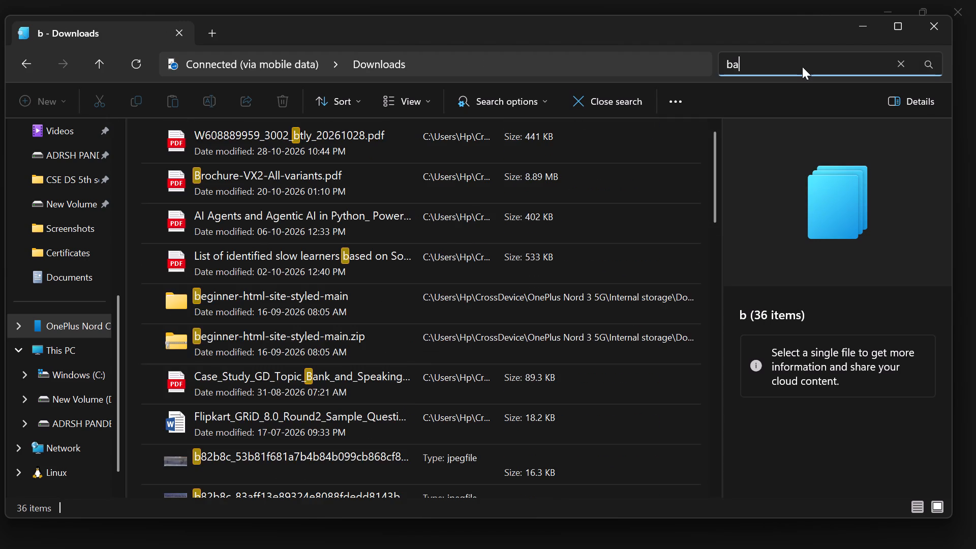
{"action": "key", "text": "l"}
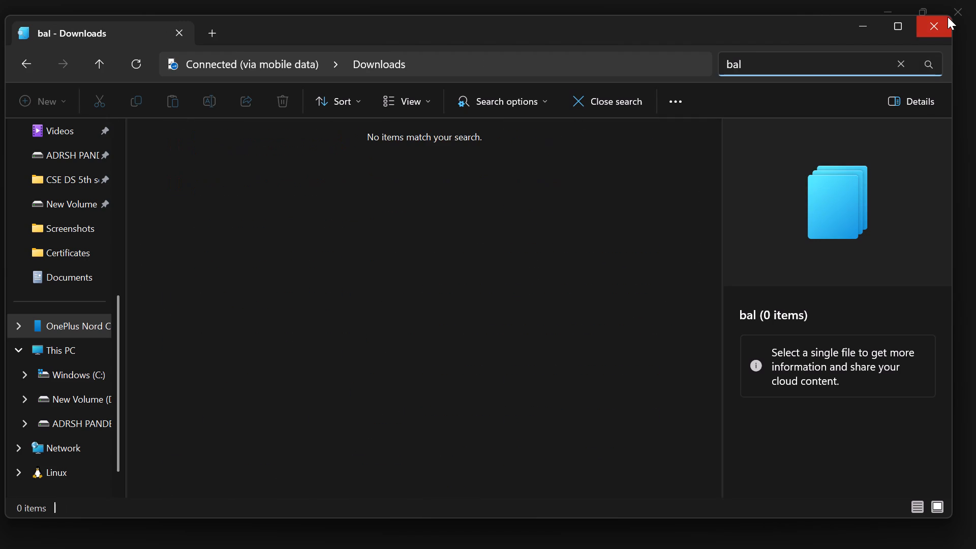
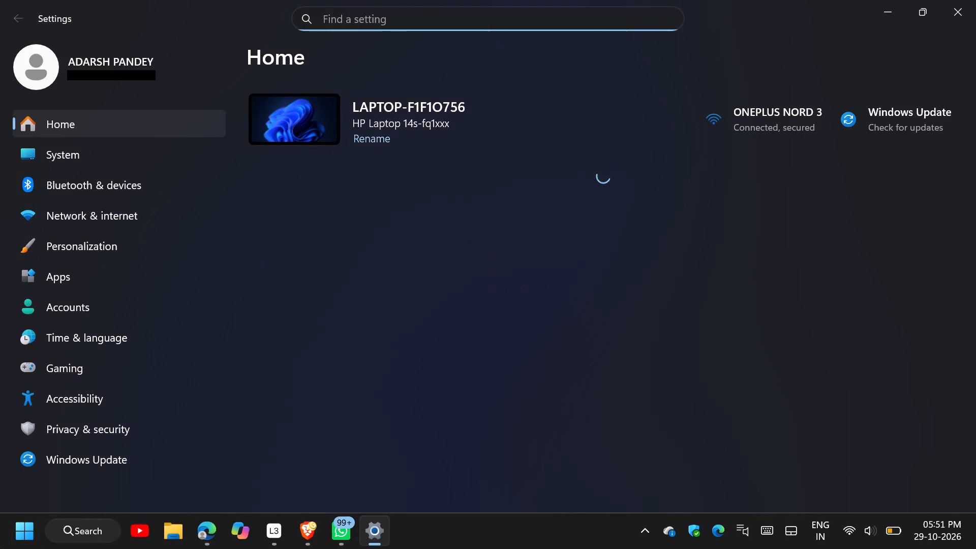
Open the OnePlus Nord CE3 5G's settings among the mobile devices and look through its controls, features and additional settings.
{"action": "left_click", "coordinate": [57, 184]}
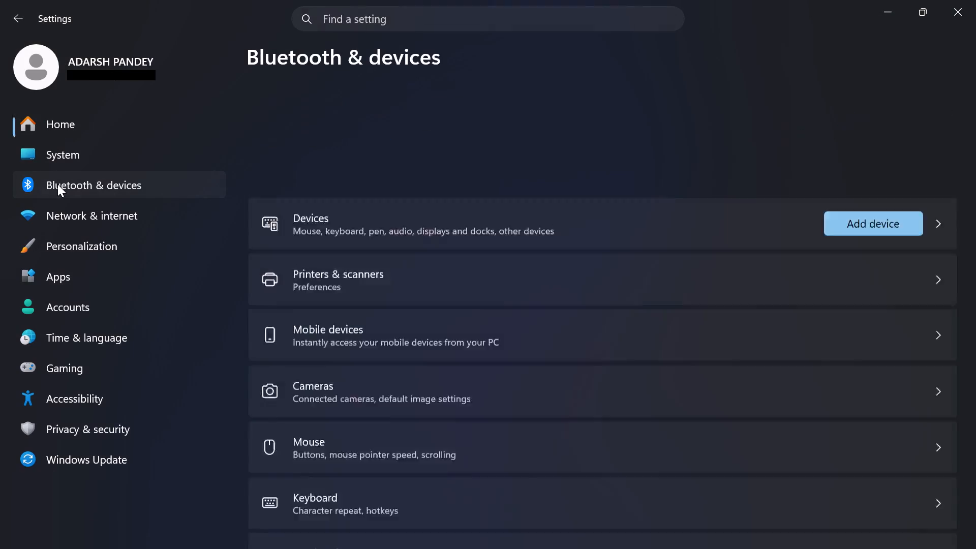
{"action": "left_click", "coordinate": [381, 245]}
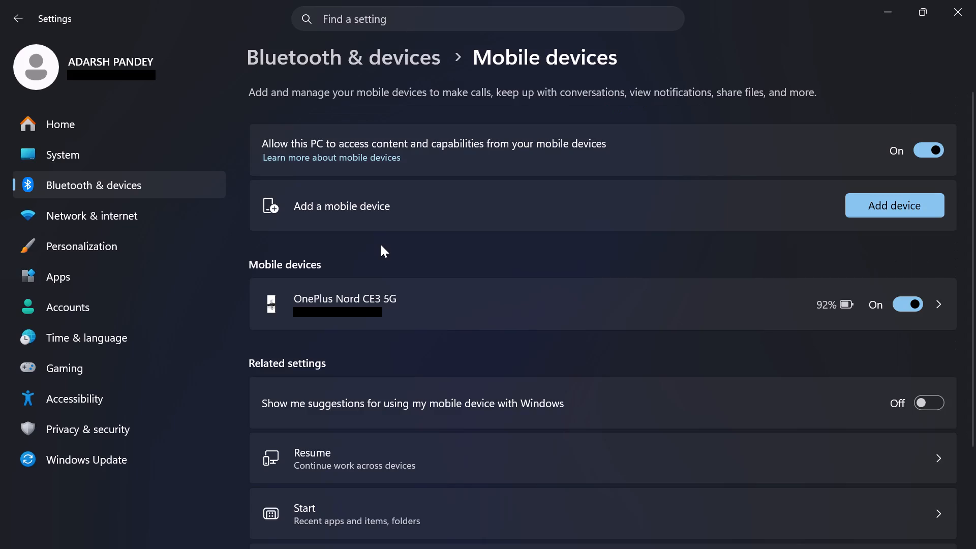
{"action": "scroll", "coordinate": [419, 284], "scroll_direction": "down", "scroll_amount": 4}
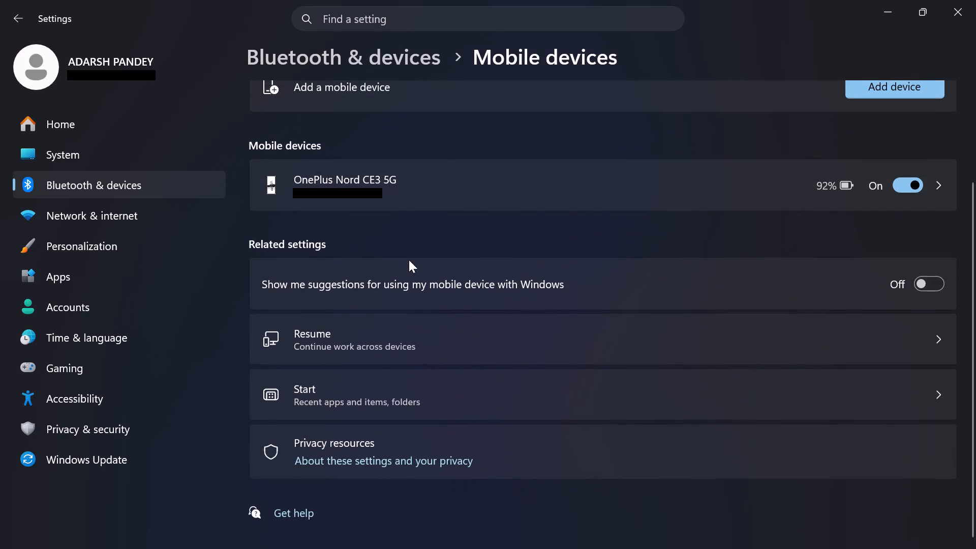
{"action": "left_click", "coordinate": [330, 193]}
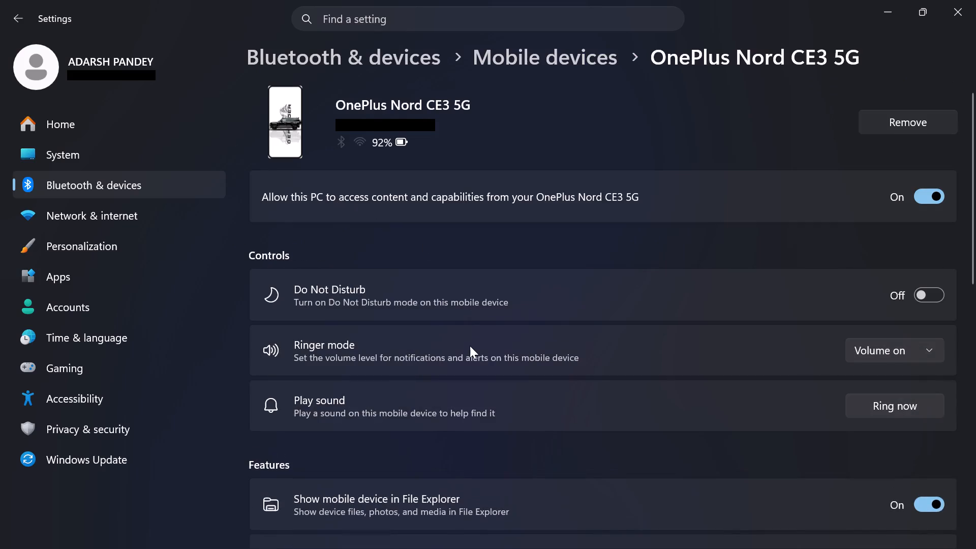
{"action": "scroll", "coordinate": [470, 346], "scroll_direction": "down", "scroll_amount": 8}
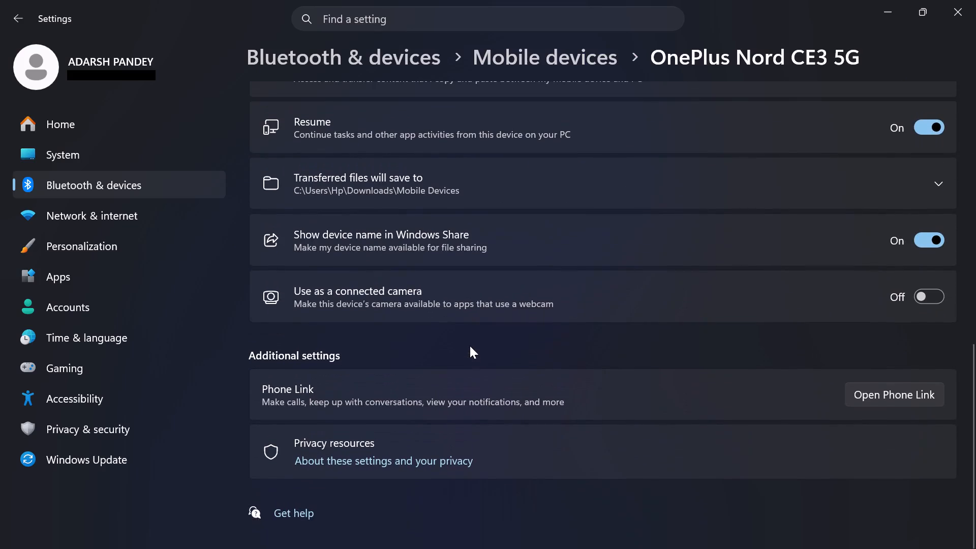
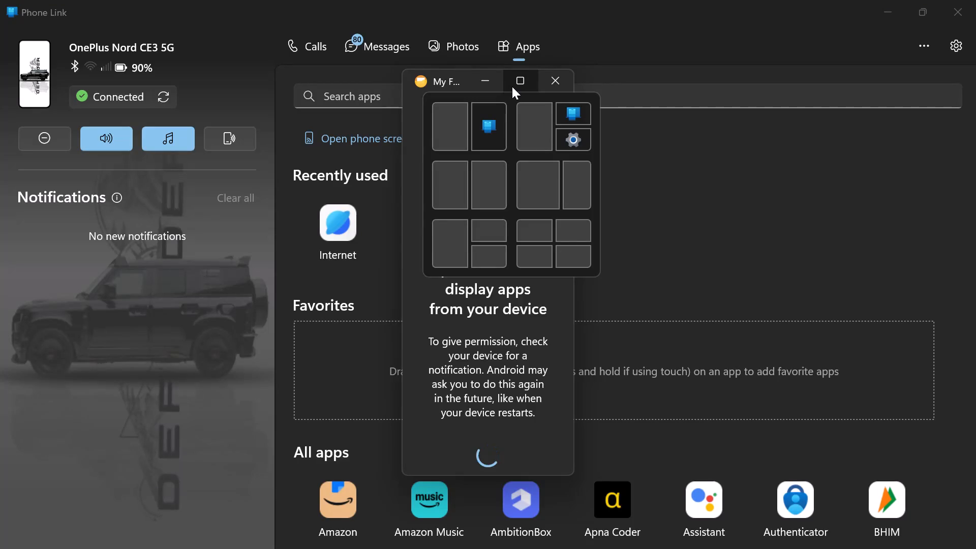
Maximize the phone's My Files window and open the Documents category.
{"action": "left_click", "coordinate": [512, 86]}
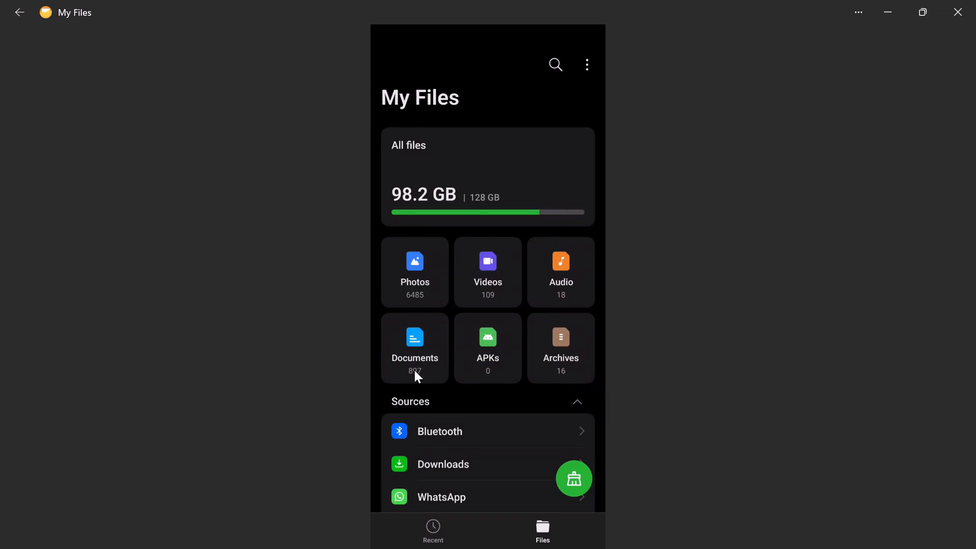
{"action": "left_click", "coordinate": [414, 370]}
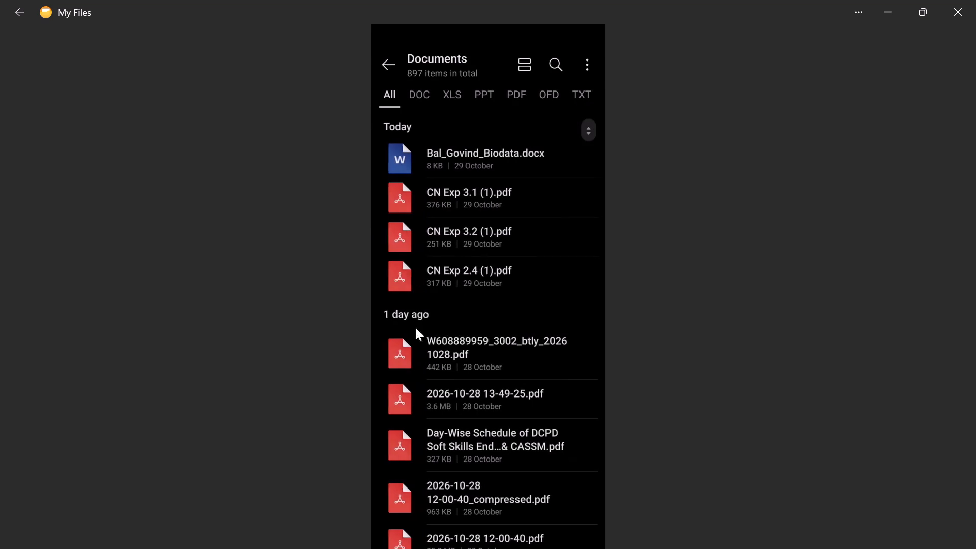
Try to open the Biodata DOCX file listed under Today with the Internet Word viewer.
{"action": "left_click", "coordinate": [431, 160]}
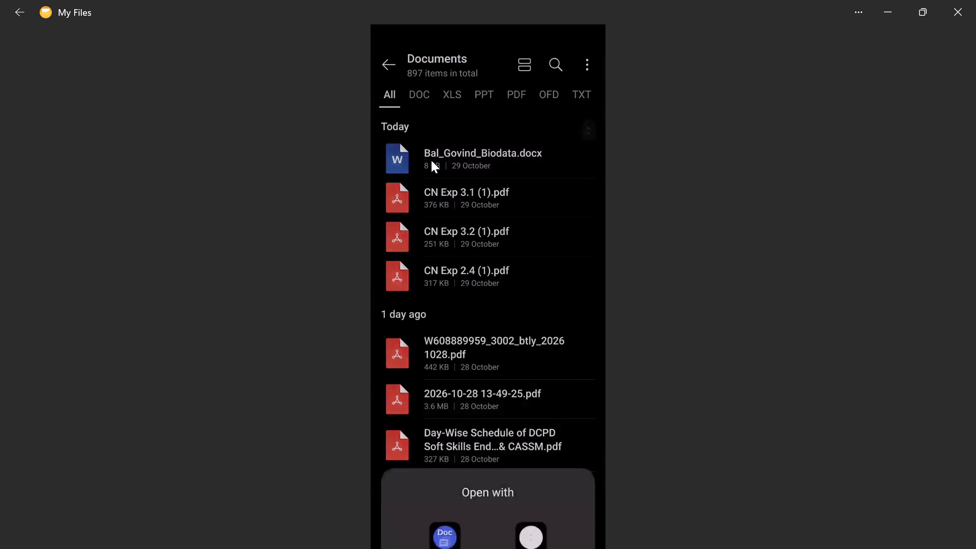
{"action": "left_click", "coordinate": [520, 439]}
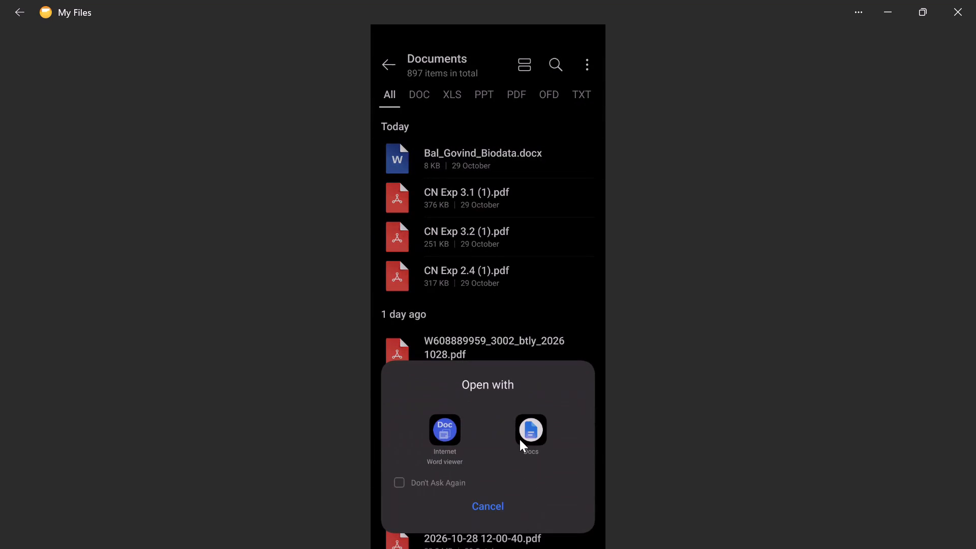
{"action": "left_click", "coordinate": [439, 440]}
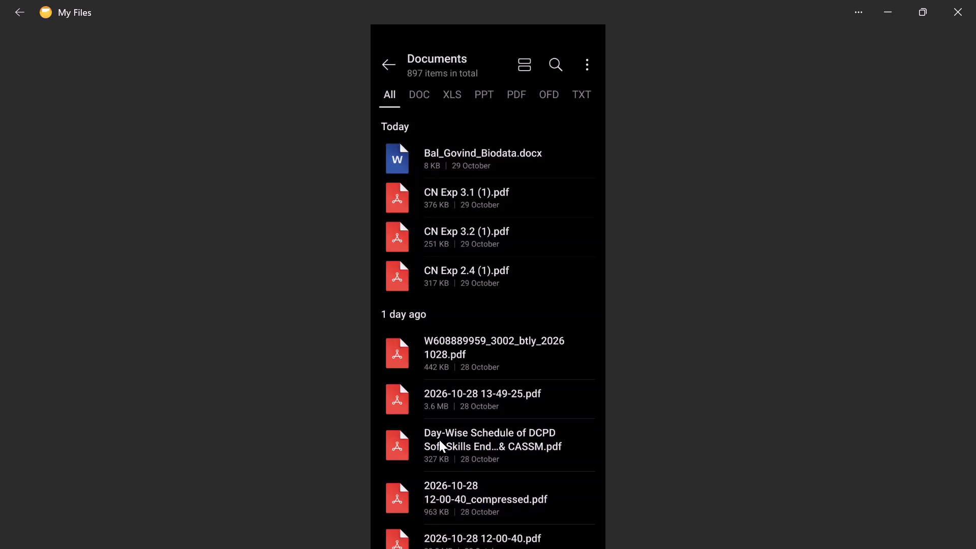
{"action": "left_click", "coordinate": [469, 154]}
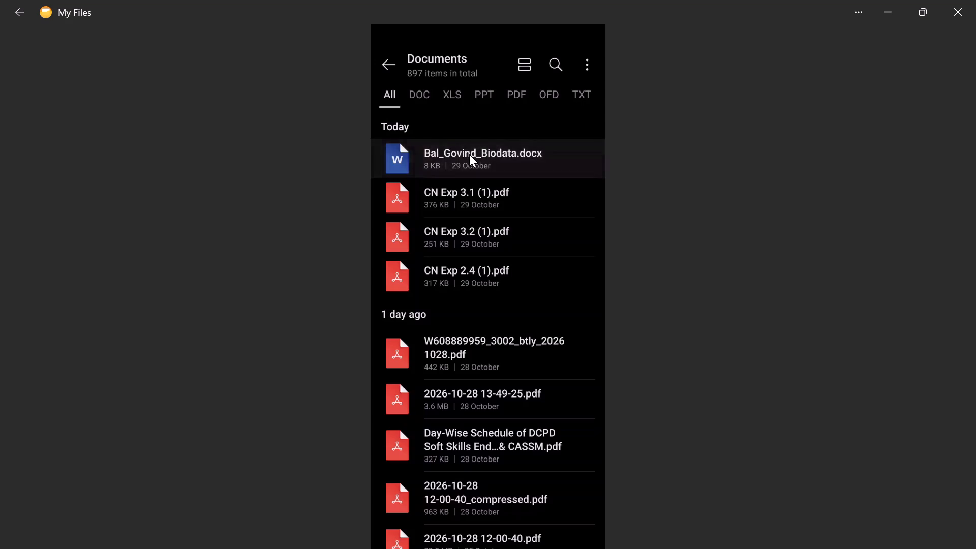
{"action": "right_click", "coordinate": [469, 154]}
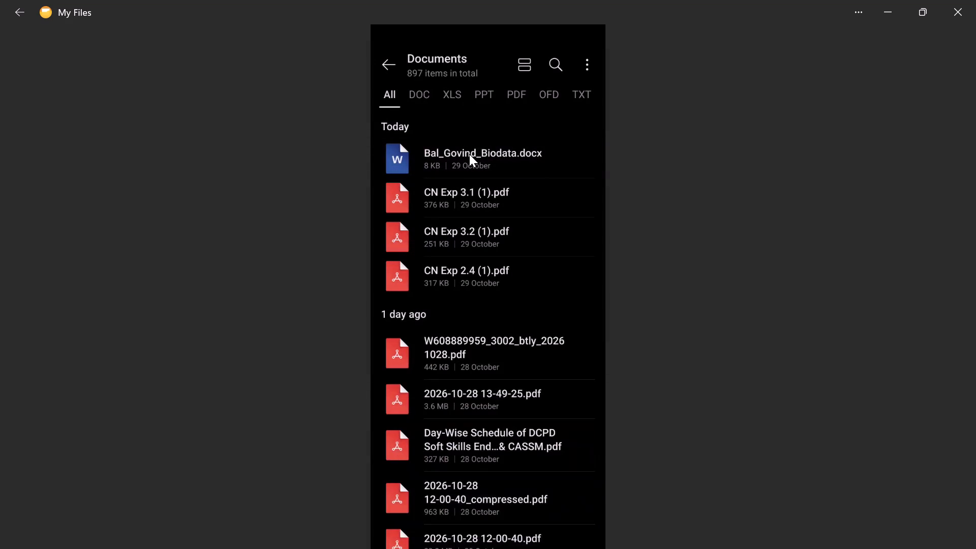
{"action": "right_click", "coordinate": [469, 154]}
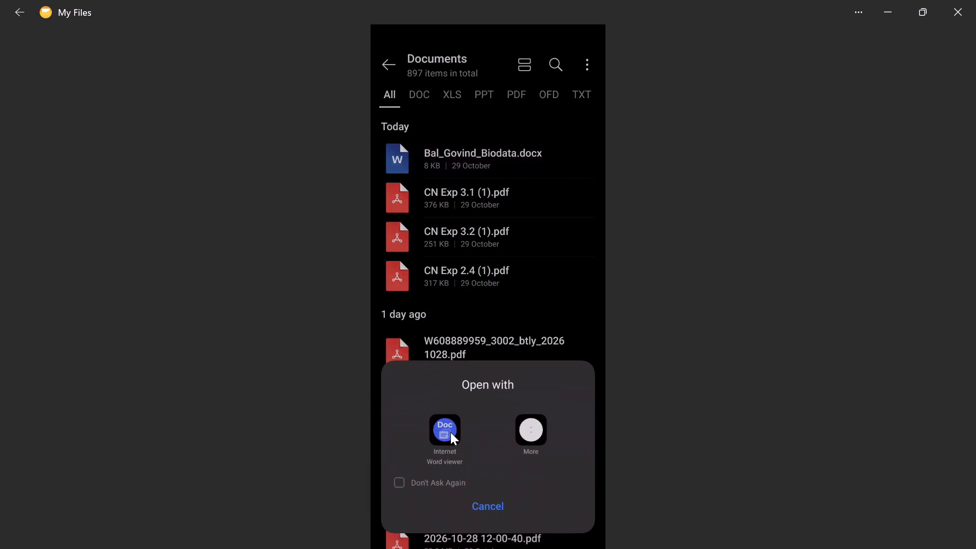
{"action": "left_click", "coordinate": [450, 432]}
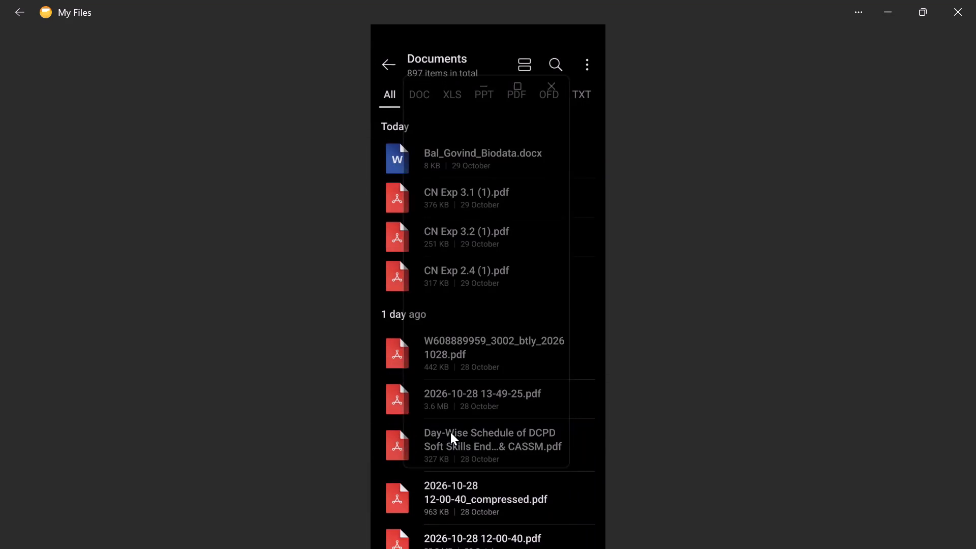
Open the Biodata DOCX file listed under Today with Docs.
{"action": "left_click", "coordinate": [453, 158]}
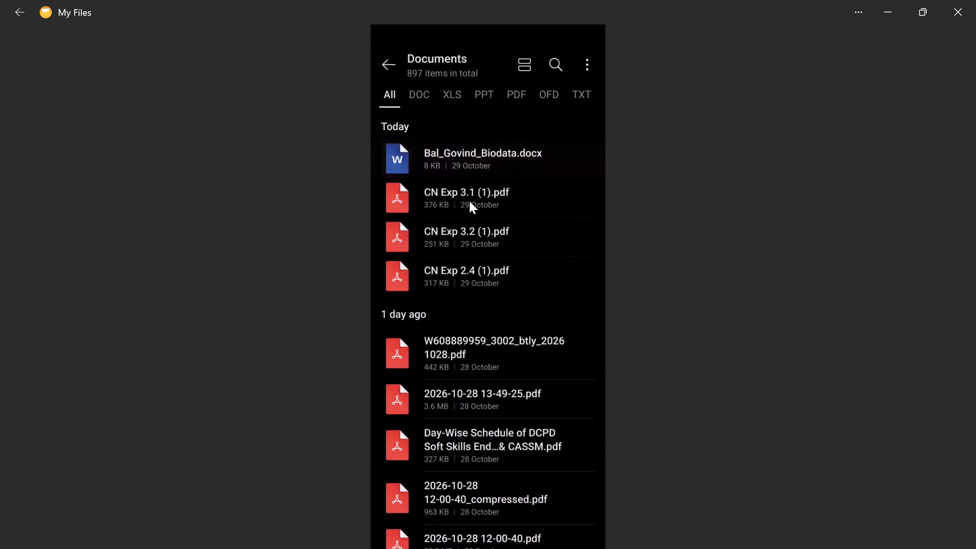
{"action": "left_click", "coordinate": [516, 442]}
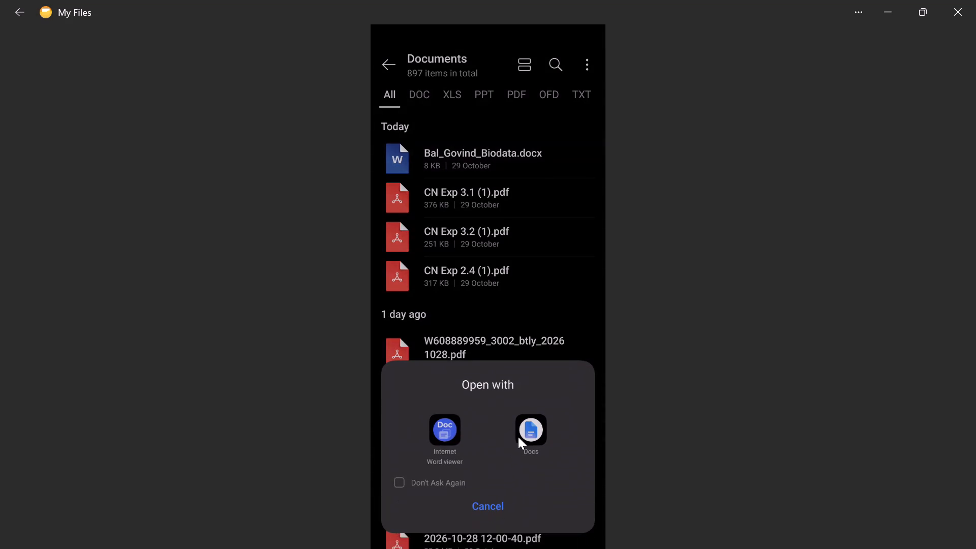
{"action": "left_click", "coordinate": [525, 432]}
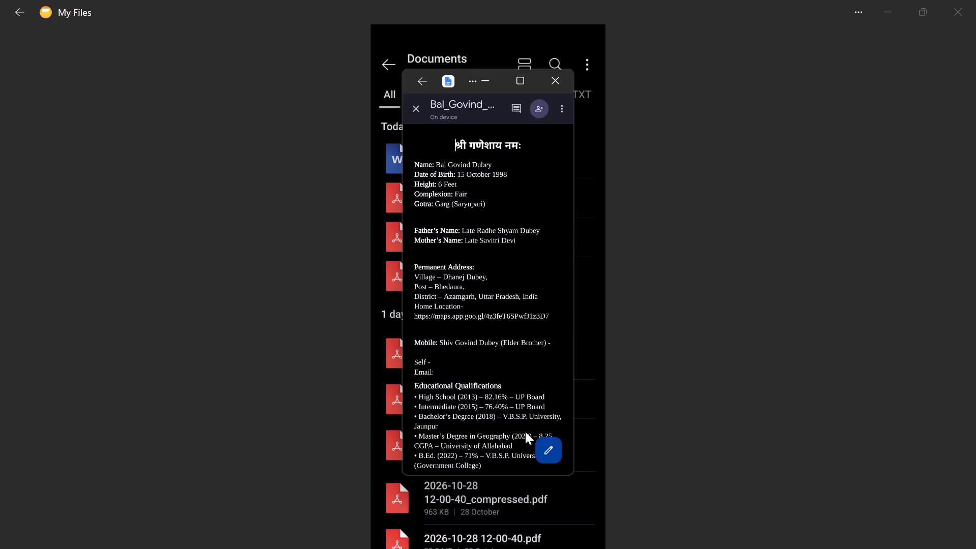
Save the open biodata document as a Google Docs file, keeping the preselected account.
{"action": "left_click", "coordinate": [564, 113]}
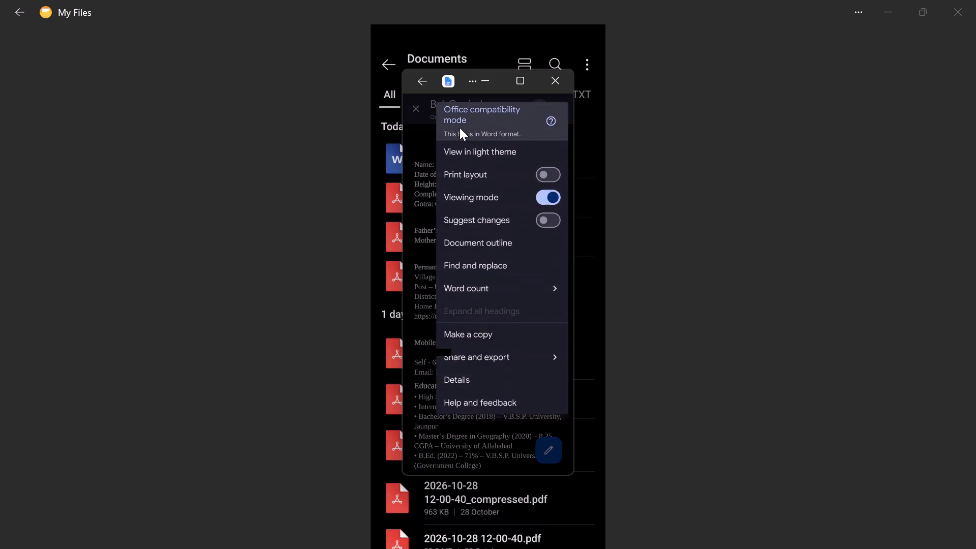
{"action": "left_click", "coordinate": [509, 350]}
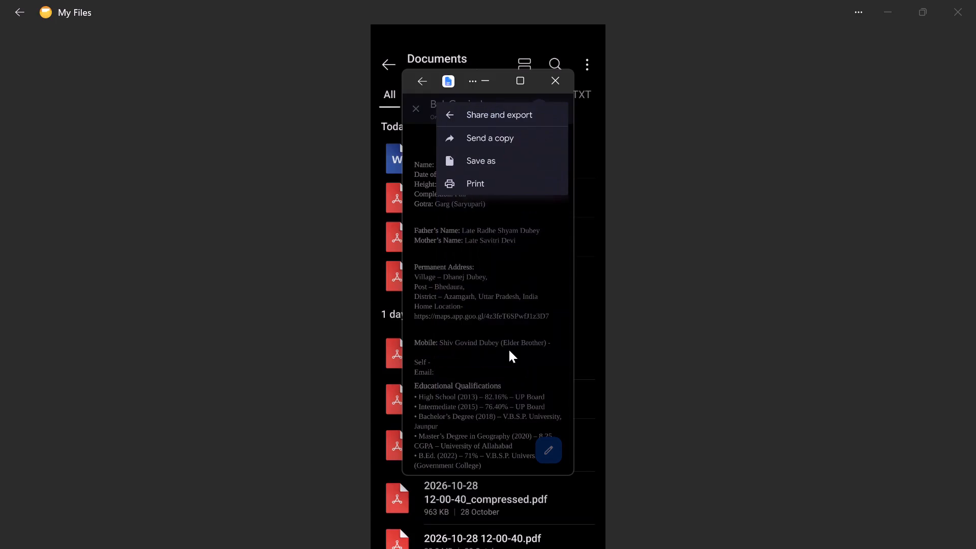
{"action": "left_click", "coordinate": [469, 162]}
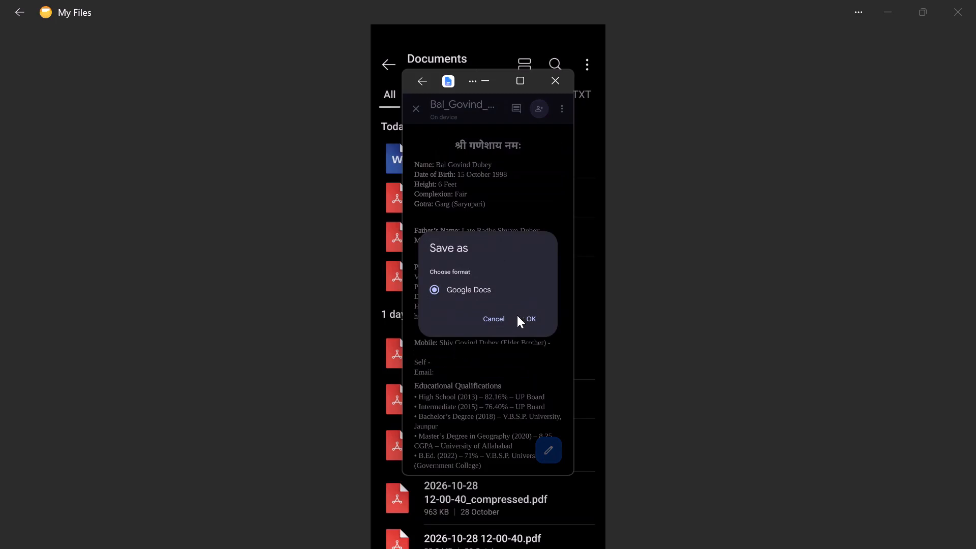
{"action": "left_click", "coordinate": [533, 318]}
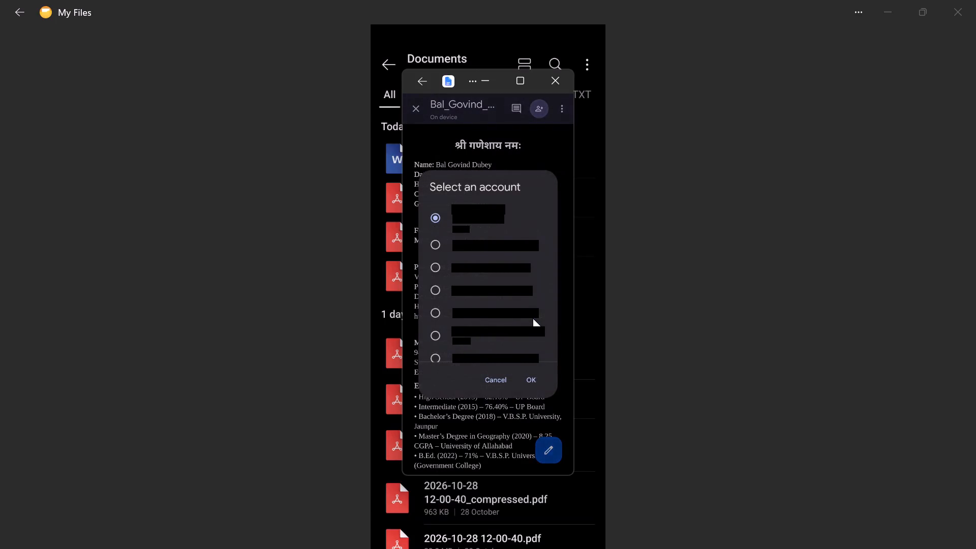
{"action": "left_click", "coordinate": [532, 376]}
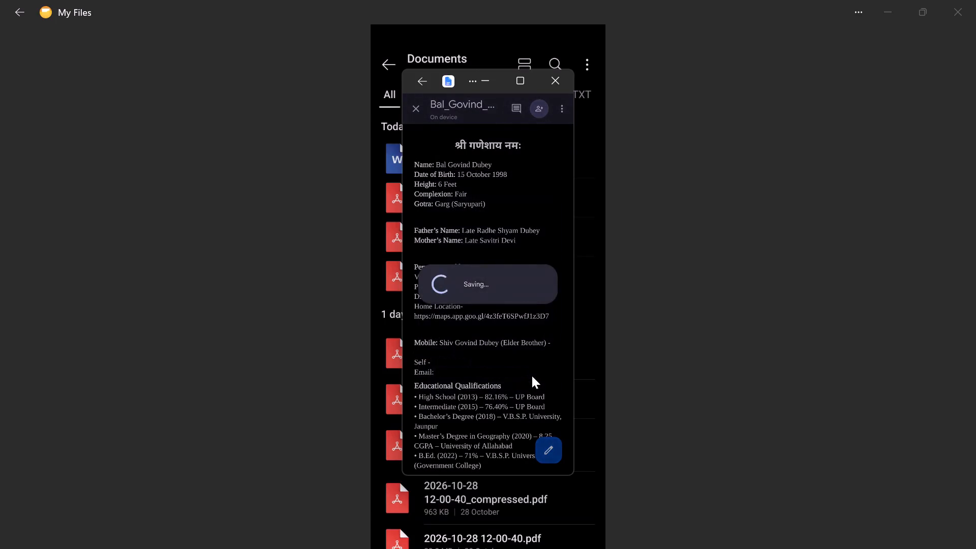
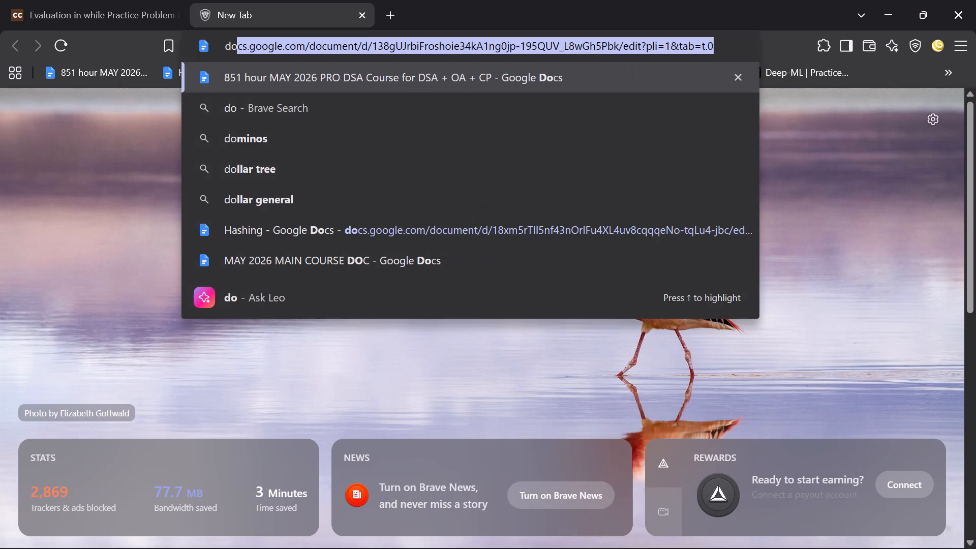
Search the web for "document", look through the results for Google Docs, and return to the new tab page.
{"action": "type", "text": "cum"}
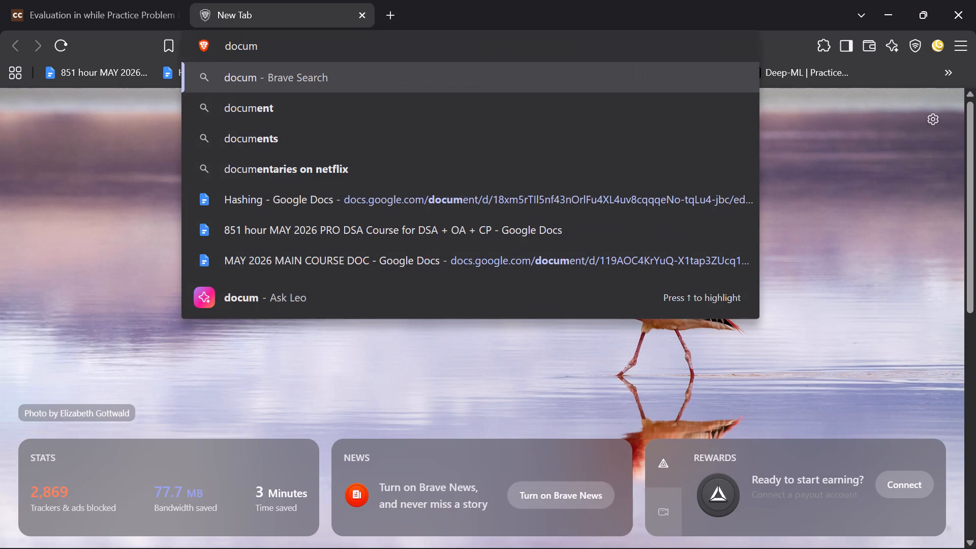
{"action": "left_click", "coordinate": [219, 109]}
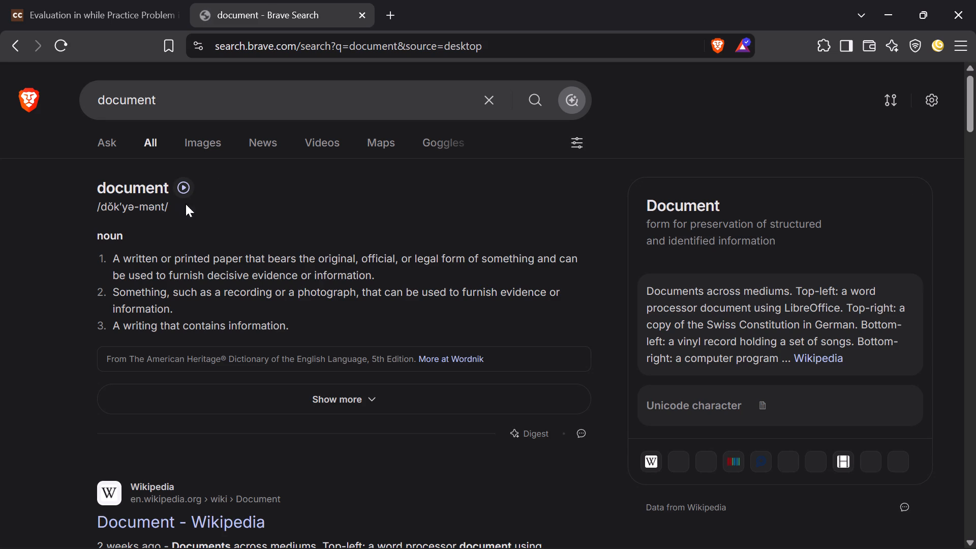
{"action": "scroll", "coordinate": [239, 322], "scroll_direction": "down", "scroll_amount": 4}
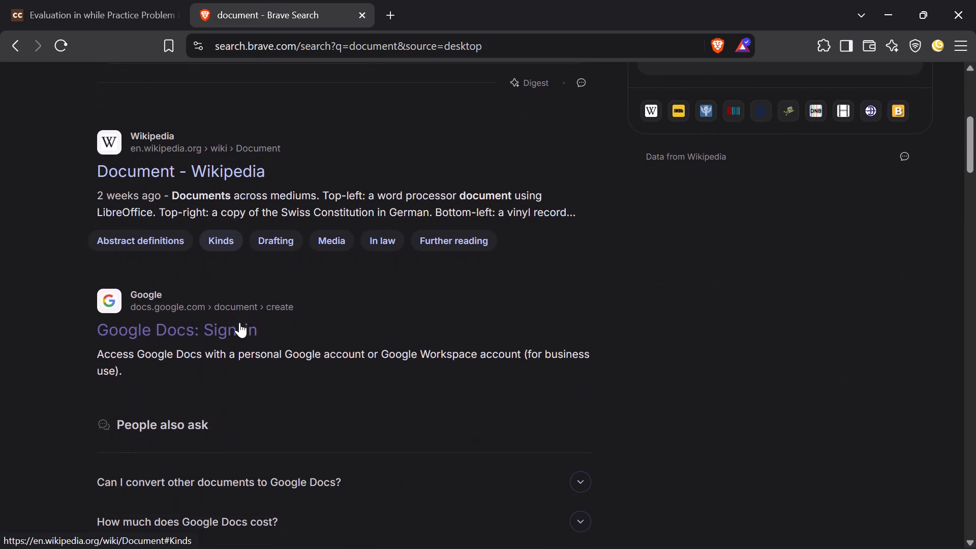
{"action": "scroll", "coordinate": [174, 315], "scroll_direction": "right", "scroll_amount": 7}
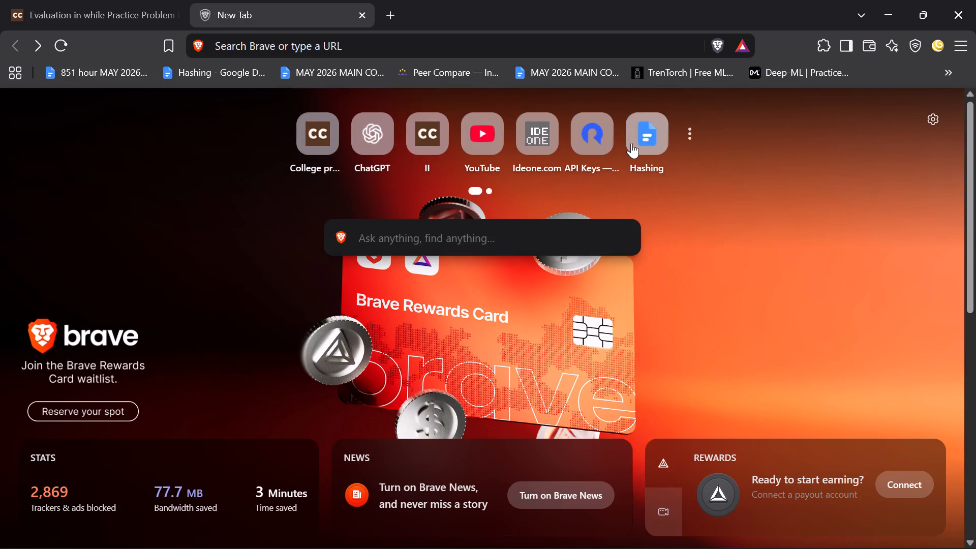
Go through the Hashing document to the Google Docs home page and open the biodata document from the recent documents.
{"action": "left_click", "coordinate": [631, 143]}
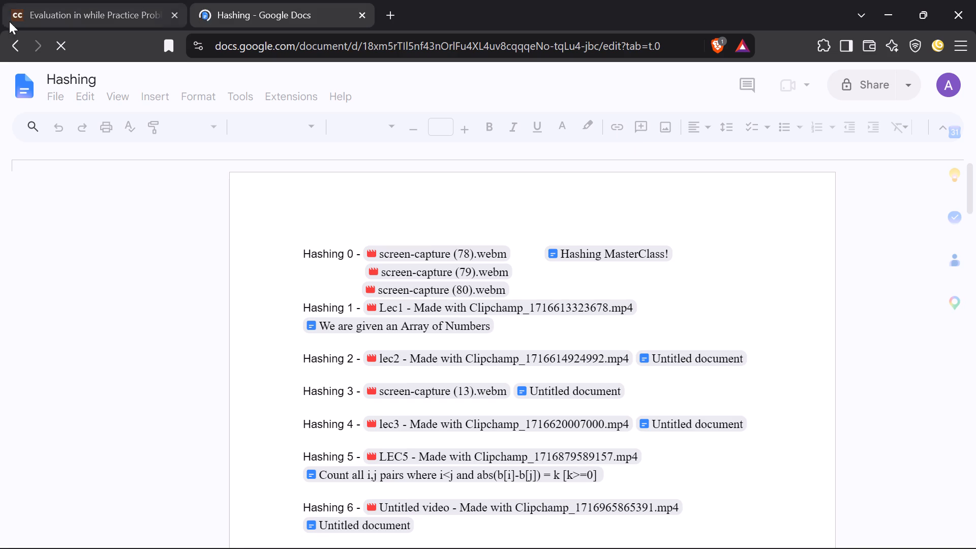
{"action": "left_click", "coordinate": [16, 92]}
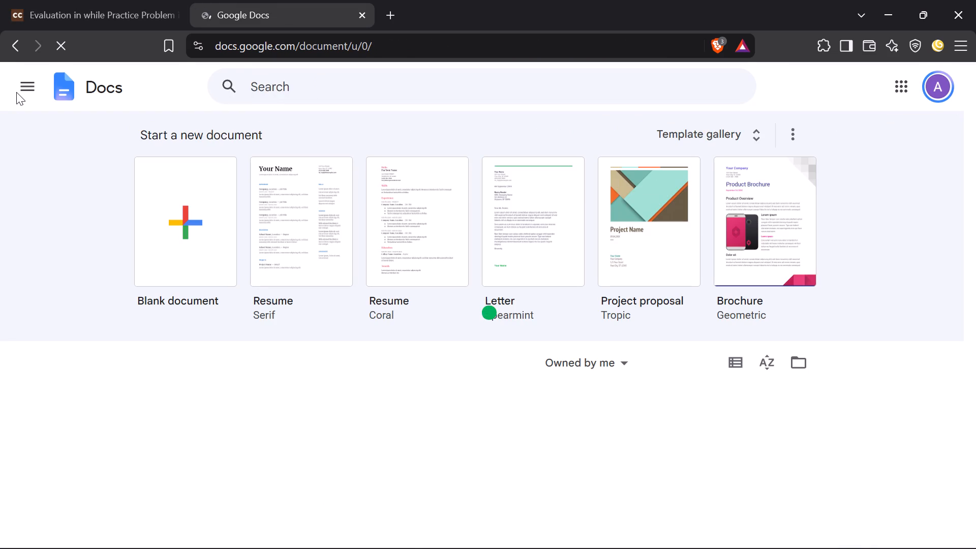
{"action": "scroll", "coordinate": [49, 275], "scroll_direction": "down", "scroll_amount": 2}
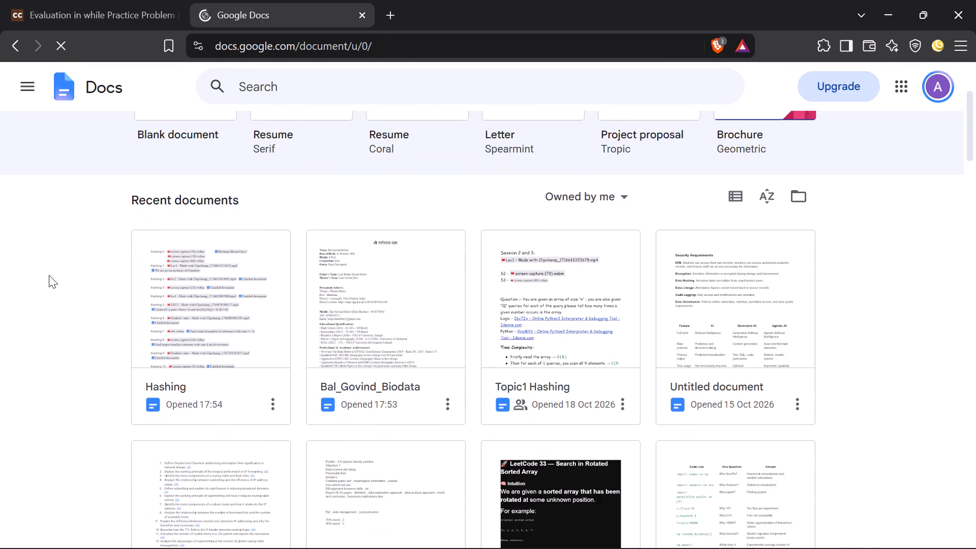
{"action": "double_click", "coordinate": [383, 347]}
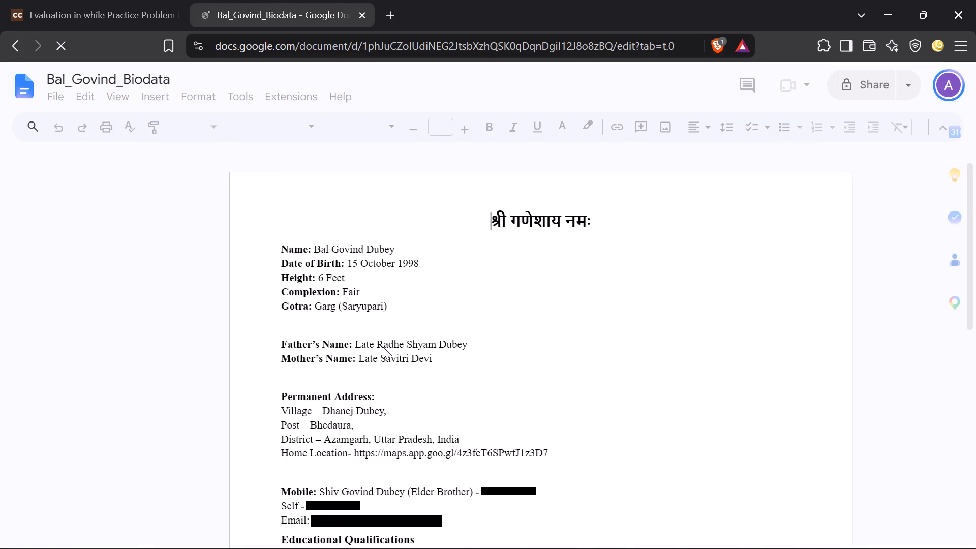
Read through the biodata document from the personal details to Current Status, and return to the recent documents list.
{"action": "scroll", "coordinate": [383, 347], "scroll_direction": "down", "scroll_amount": 8}
{"action": "scroll", "coordinate": [383, 347], "scroll_direction": "up", "scroll_amount": 7}
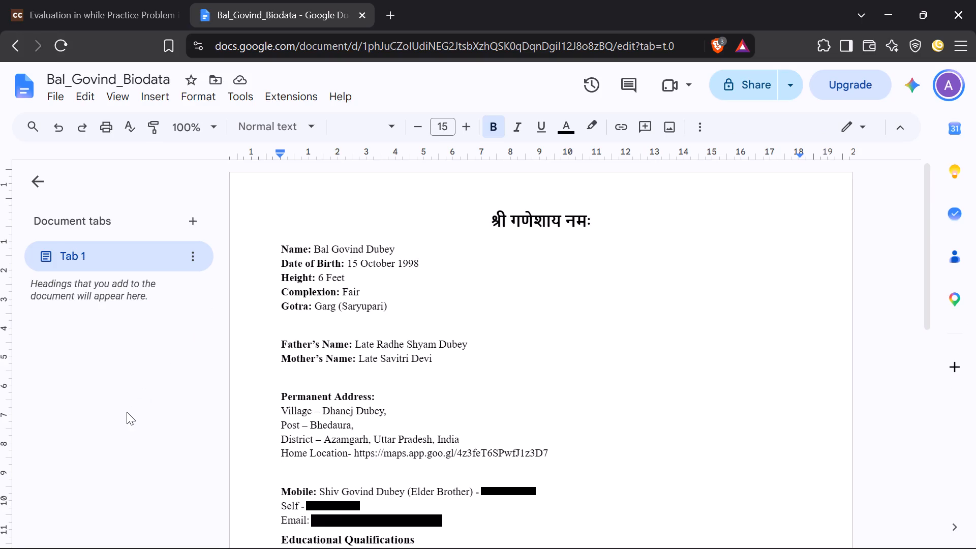
{"action": "scroll", "coordinate": [348, 281], "scroll_direction": "down", "scroll_amount": 3}
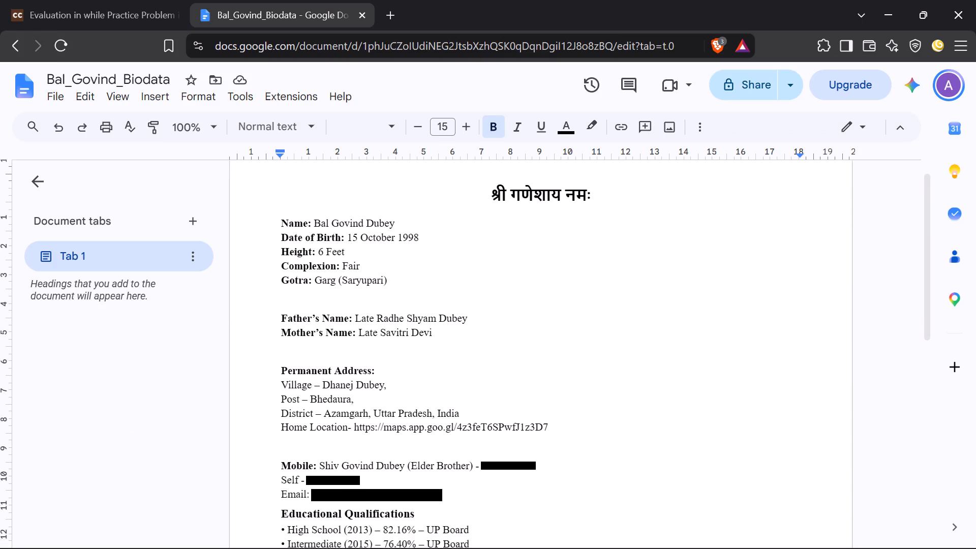
{"action": "scroll", "coordinate": [348, 281], "scroll_direction": "down", "scroll_amount": 7}
{"action": "scroll", "coordinate": [348, 281], "scroll_direction": "up", "scroll_amount": 6}
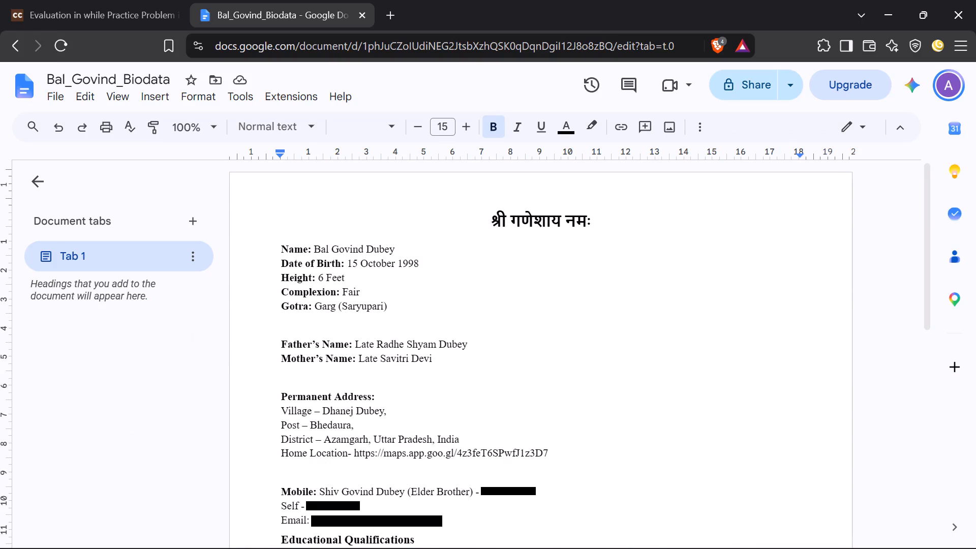
{"action": "scroll", "coordinate": [321, 394], "scroll_direction": "down", "scroll_amount": 3}
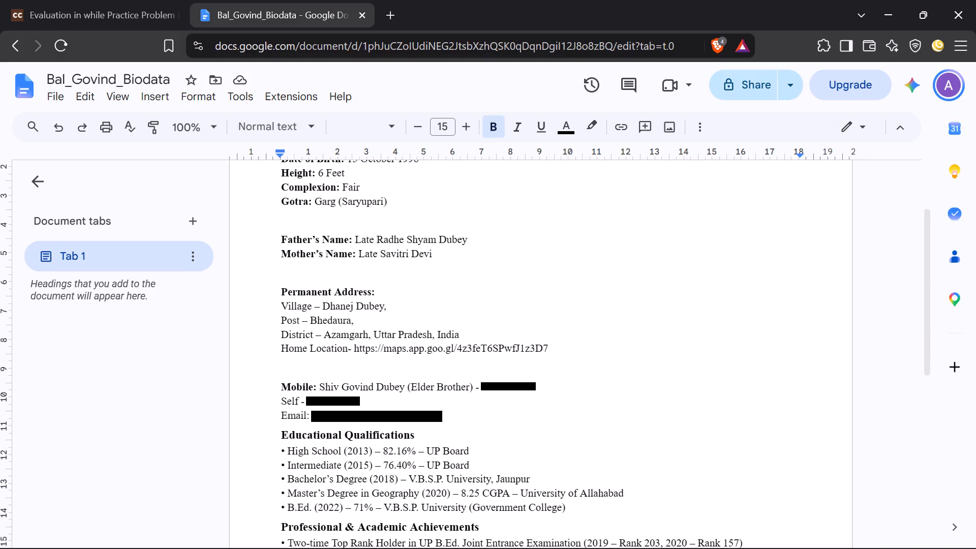
{"action": "scroll", "coordinate": [321, 394], "scroll_direction": "down", "scroll_amount": 2}
{"action": "scroll", "coordinate": [321, 394], "scroll_direction": "up", "scroll_amount": 7}
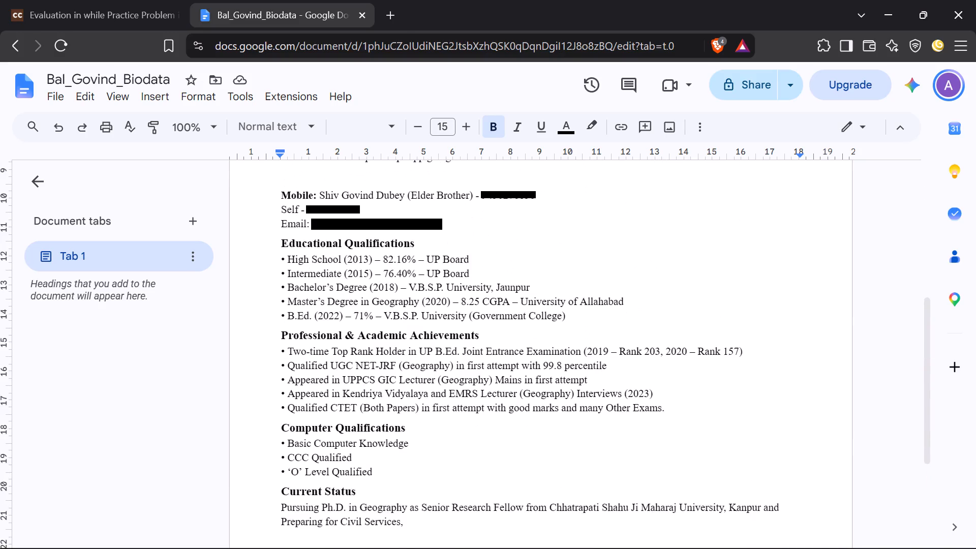
{"action": "scroll", "coordinate": [321, 394], "scroll_direction": "up", "scroll_amount": 4}
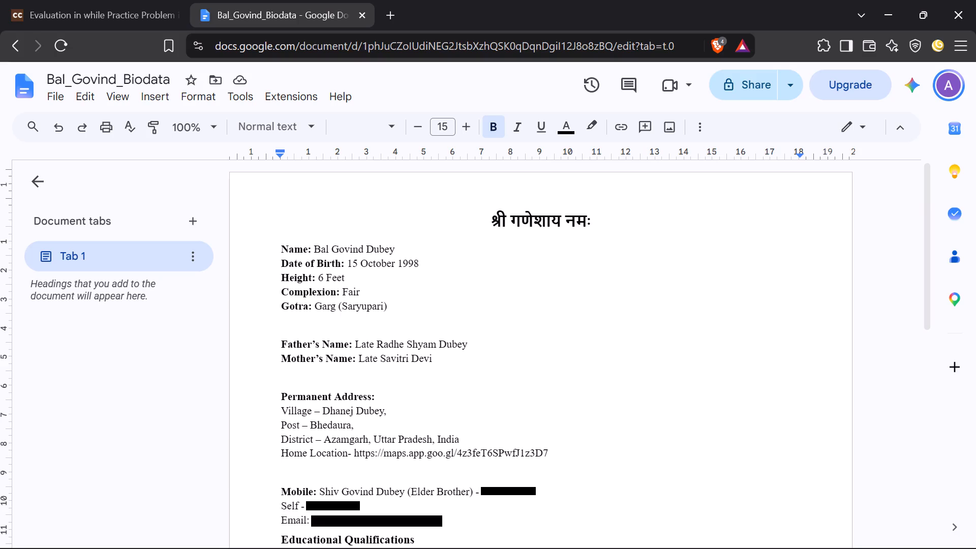
{"action": "left_click", "coordinate": [321, 394]}
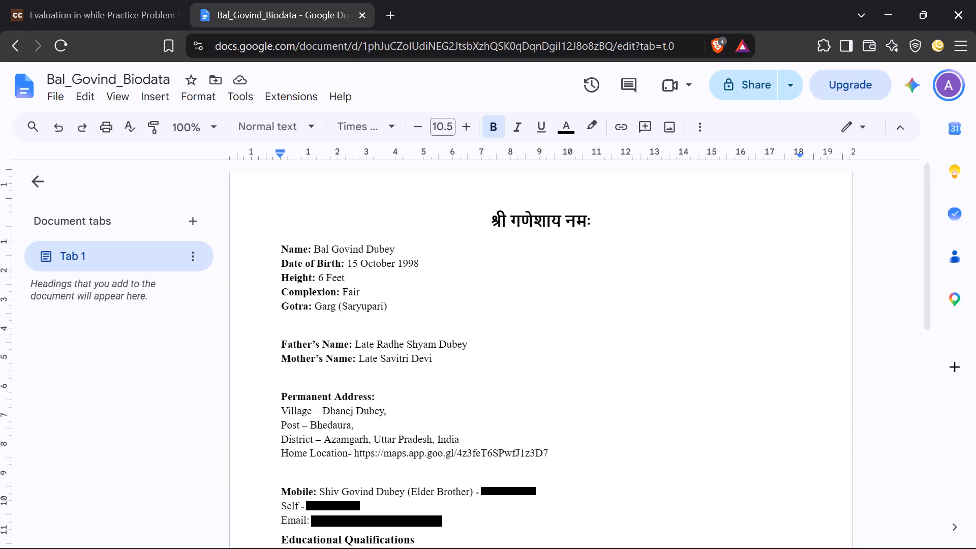
{"action": "left_click", "coordinate": [321, 394]}
{"action": "left_click", "coordinate": [53, 134]}
{"action": "left_click", "coordinate": [26, 47]}
{"action": "left_click", "coordinate": [14, 47]}
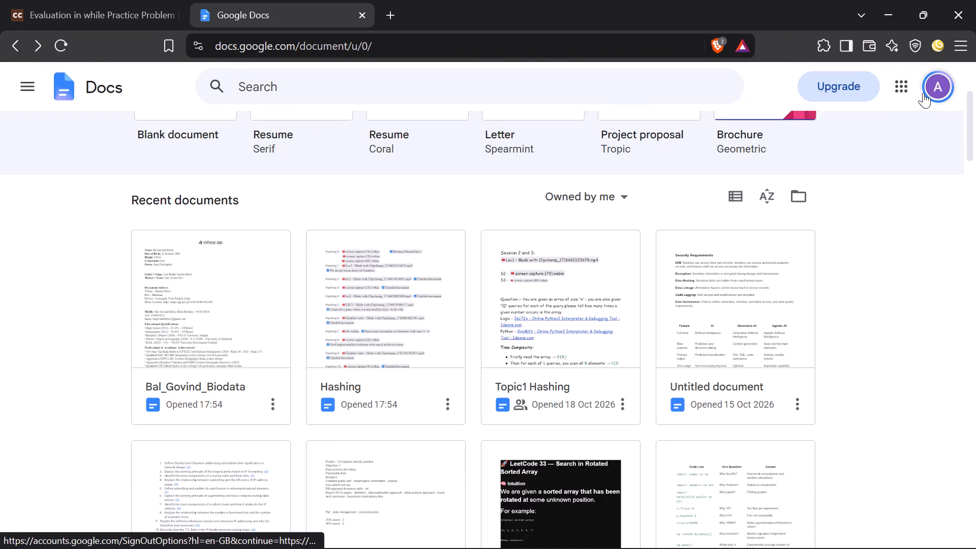
Check the signed-in Google account and its Personal info page, and return to the recent documents list.
{"action": "left_click", "coordinate": [938, 86]}
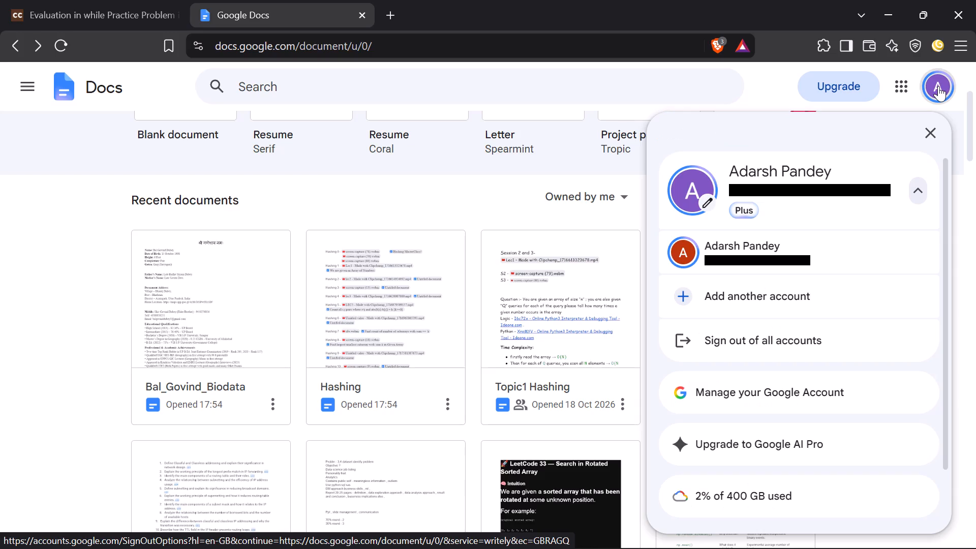
{"action": "left_click", "coordinate": [795, 165]}
{"action": "left_click", "coordinate": [795, 165]}
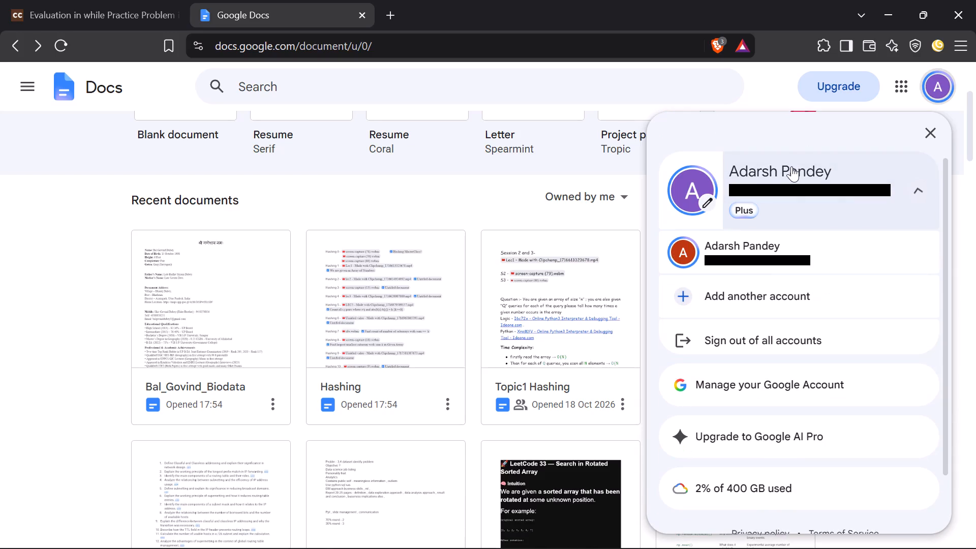
{"action": "left_click", "coordinate": [711, 188]}
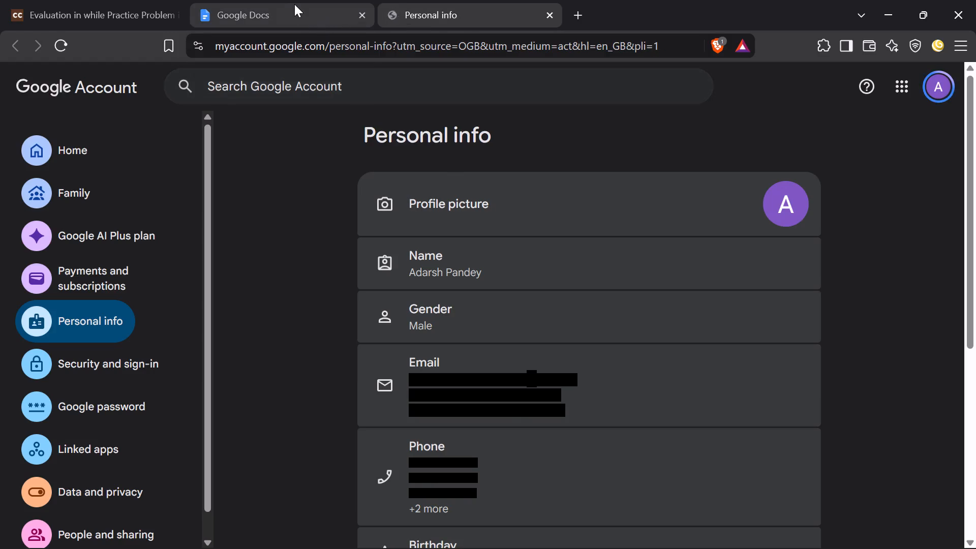
{"action": "left_click", "coordinate": [295, 4]}
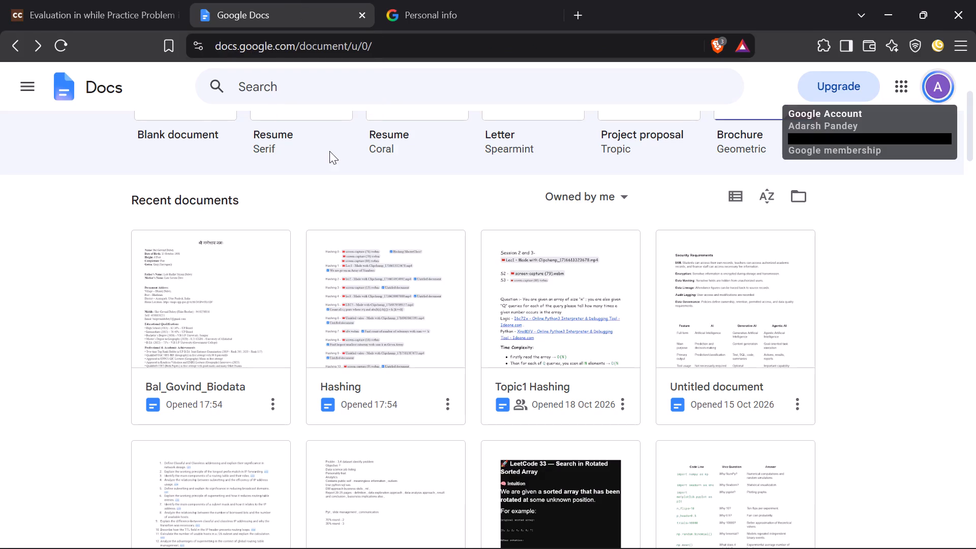
Open the biodata document from the recent documents in a new tab.
{"action": "left_click", "coordinate": [272, 403]}
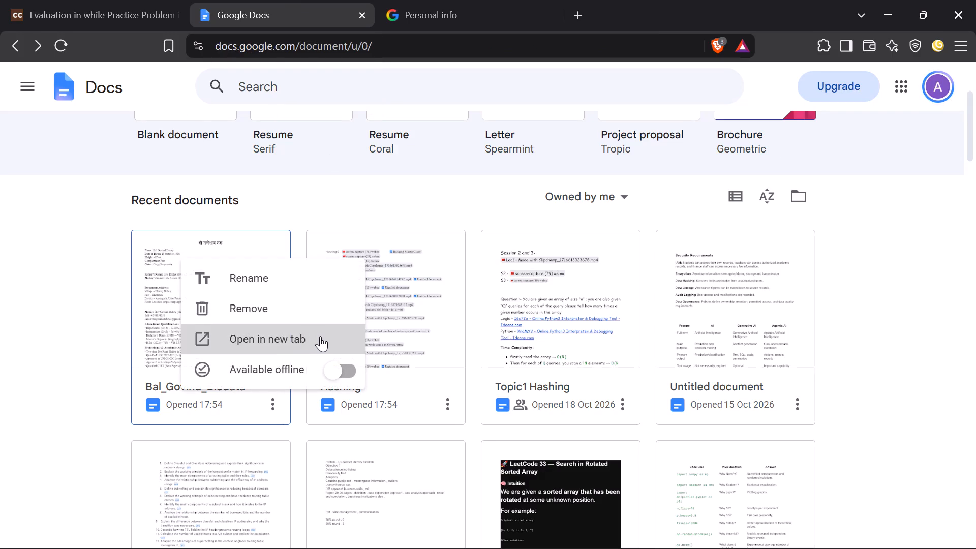
{"action": "right_click", "coordinate": [272, 406]}
{"action": "left_click", "coordinate": [272, 406]}
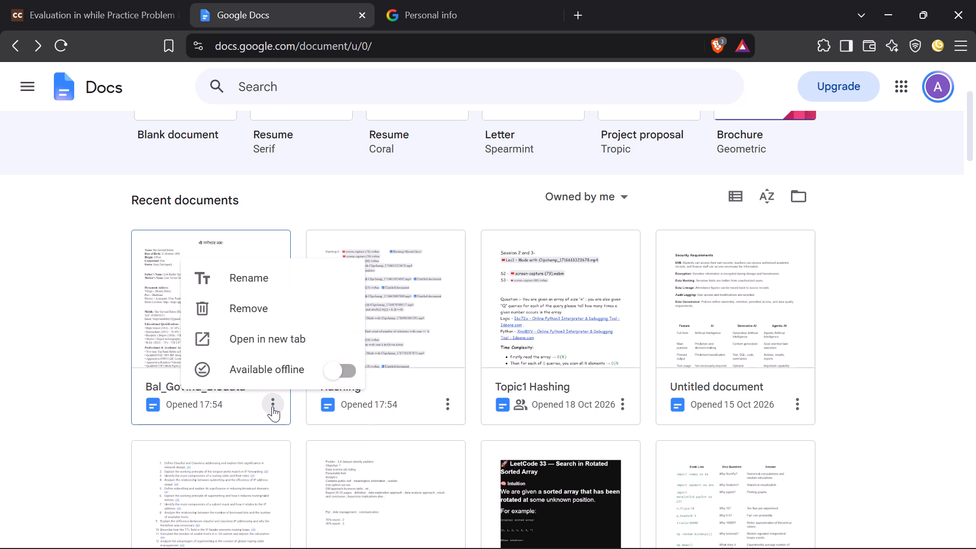
{"action": "right_click", "coordinate": [163, 307]}
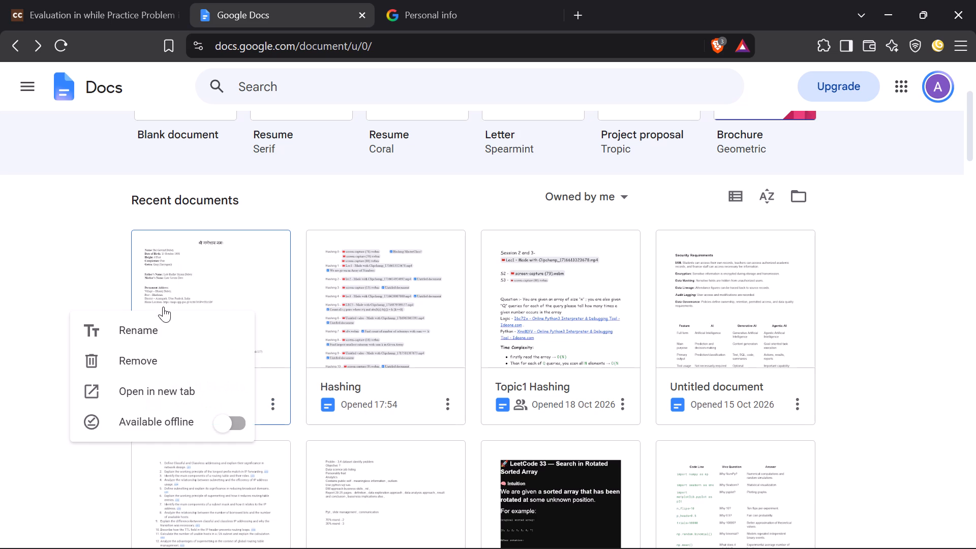
{"action": "left_click", "coordinate": [170, 393]}
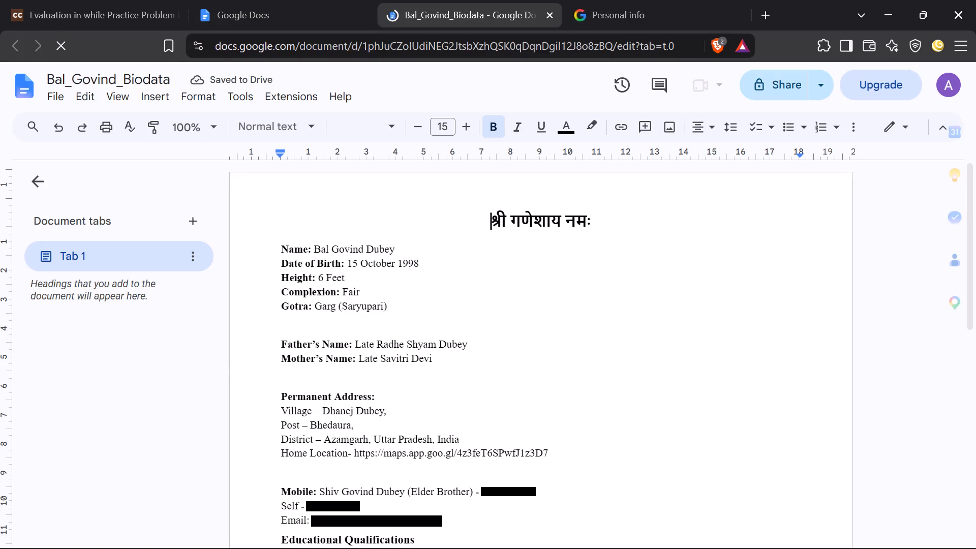
Copy the entire contents of the biodata document and minimize the browser window.
{"action": "key", "text": "ctrl+a"}
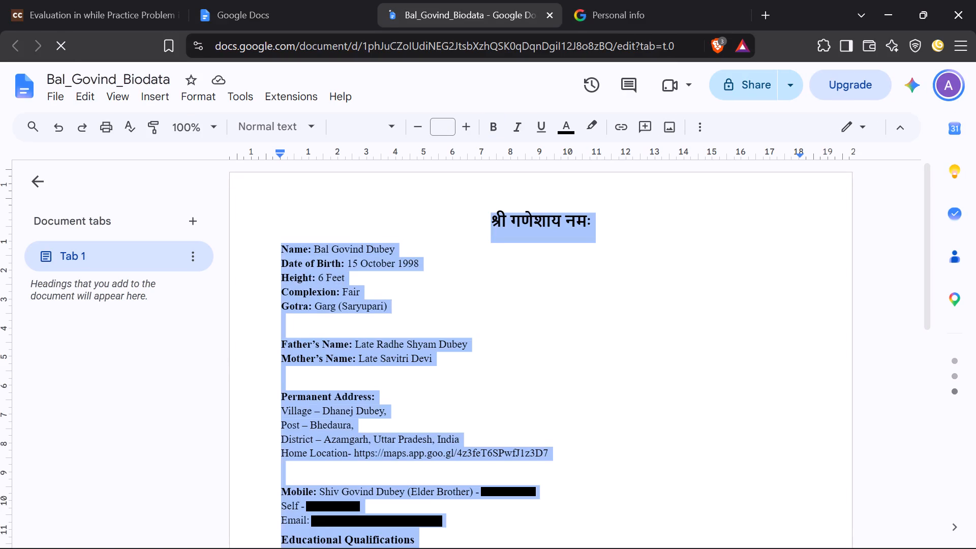
{"action": "key", "text": "ctrl+c"}
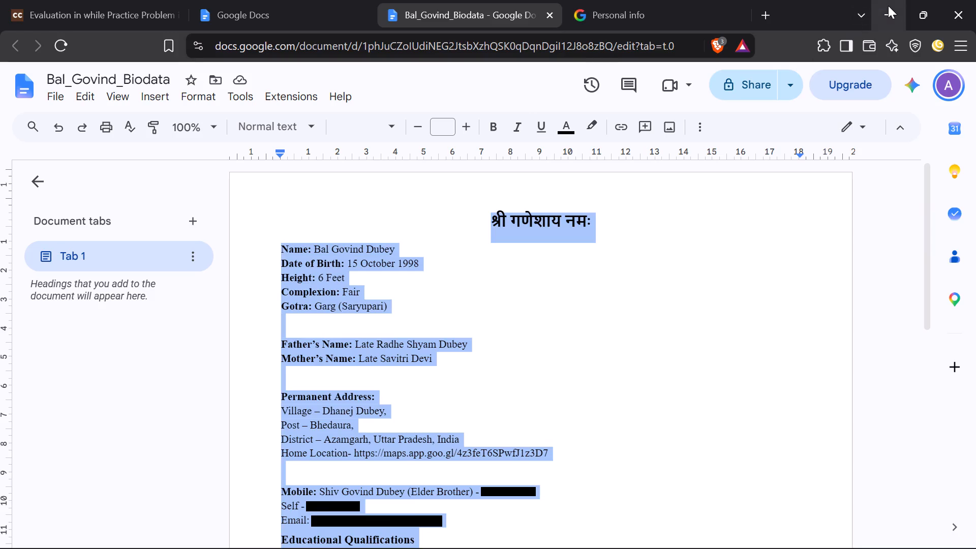
{"action": "left_click", "coordinate": [891, 19]}
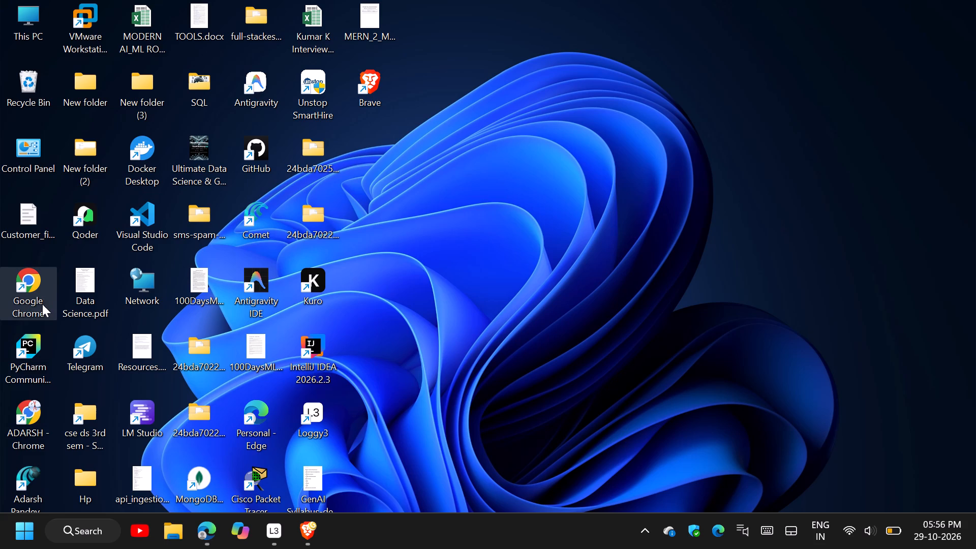
Search Windows for Word 2016 and launch it.
{"action": "left_click", "coordinate": [88, 528]}
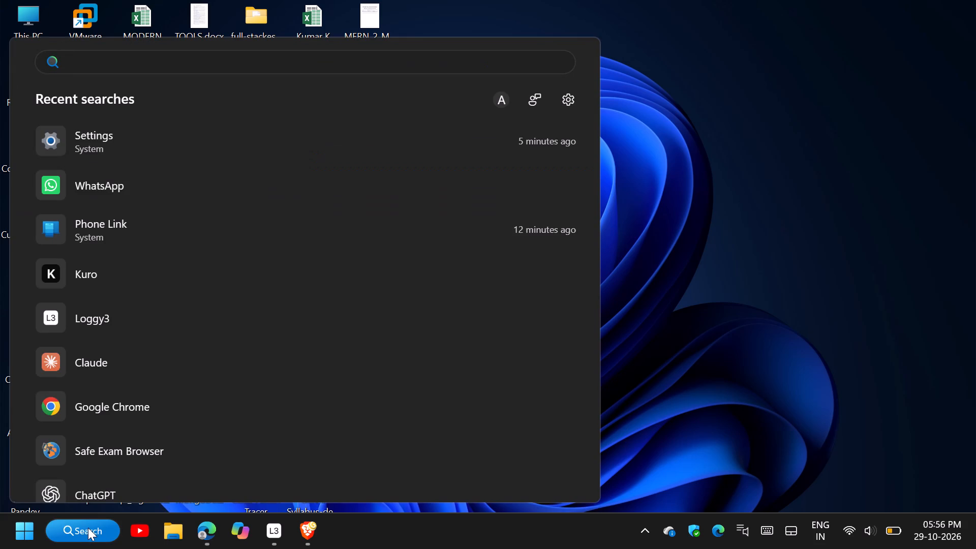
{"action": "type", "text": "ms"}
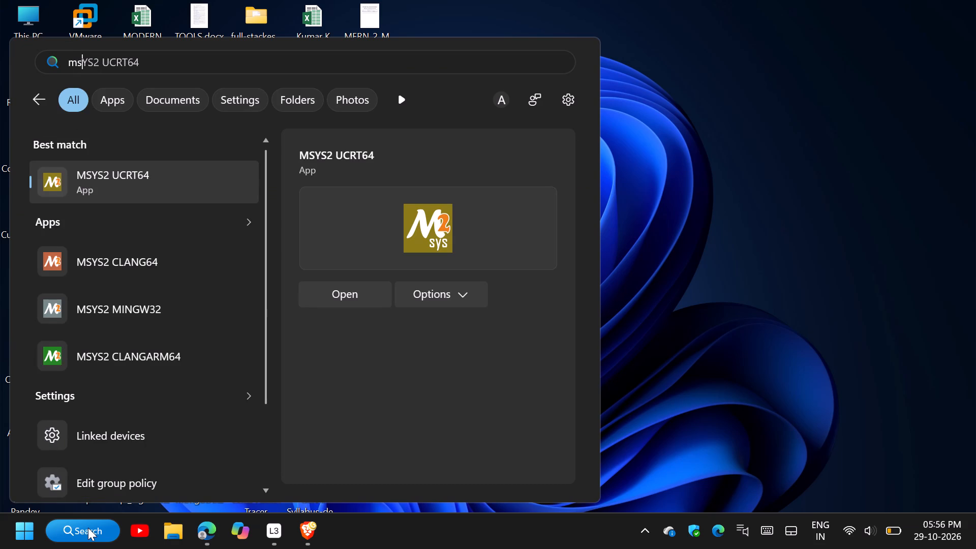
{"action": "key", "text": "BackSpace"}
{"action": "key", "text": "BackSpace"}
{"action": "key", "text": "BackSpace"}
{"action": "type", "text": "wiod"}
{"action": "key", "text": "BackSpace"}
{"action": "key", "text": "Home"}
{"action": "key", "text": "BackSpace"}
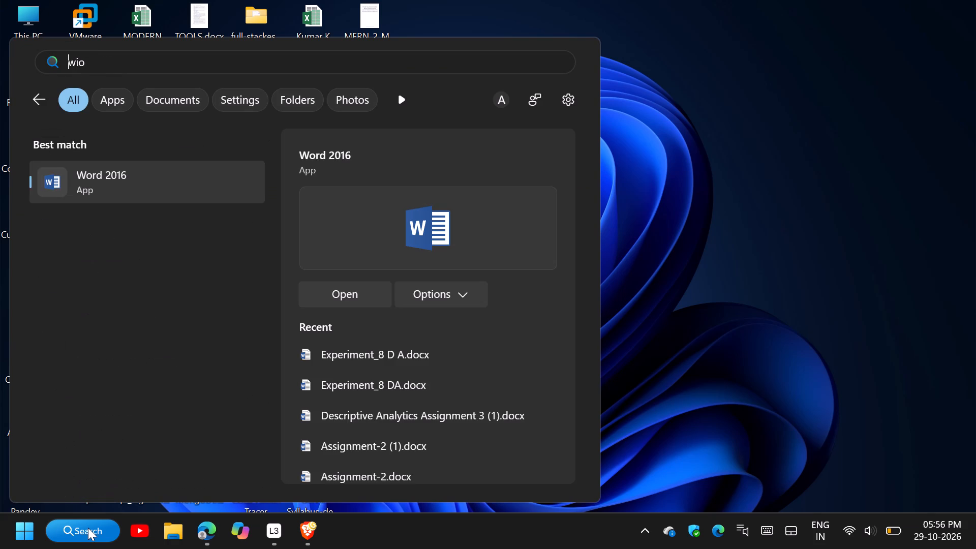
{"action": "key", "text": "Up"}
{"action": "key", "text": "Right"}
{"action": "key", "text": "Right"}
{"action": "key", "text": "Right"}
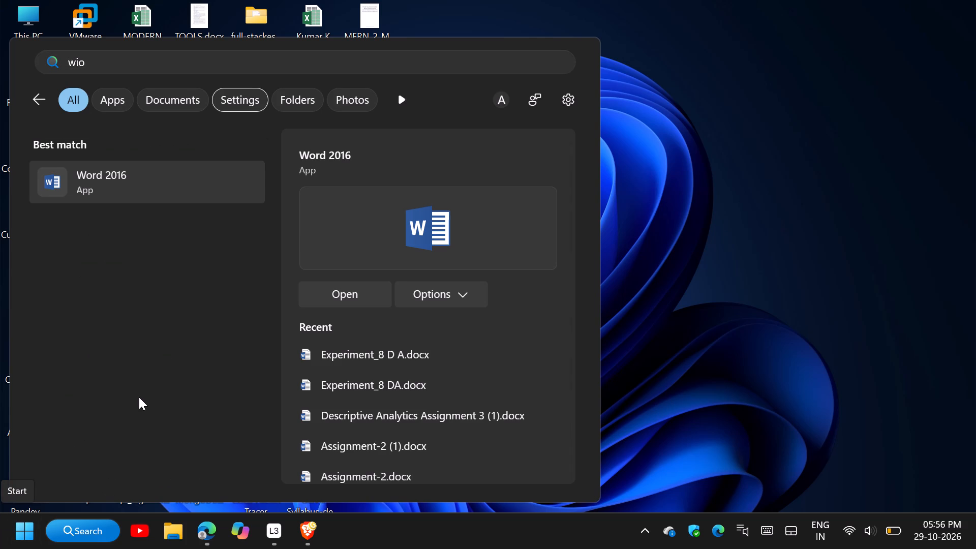
{"action": "left_click", "coordinate": [136, 167]}
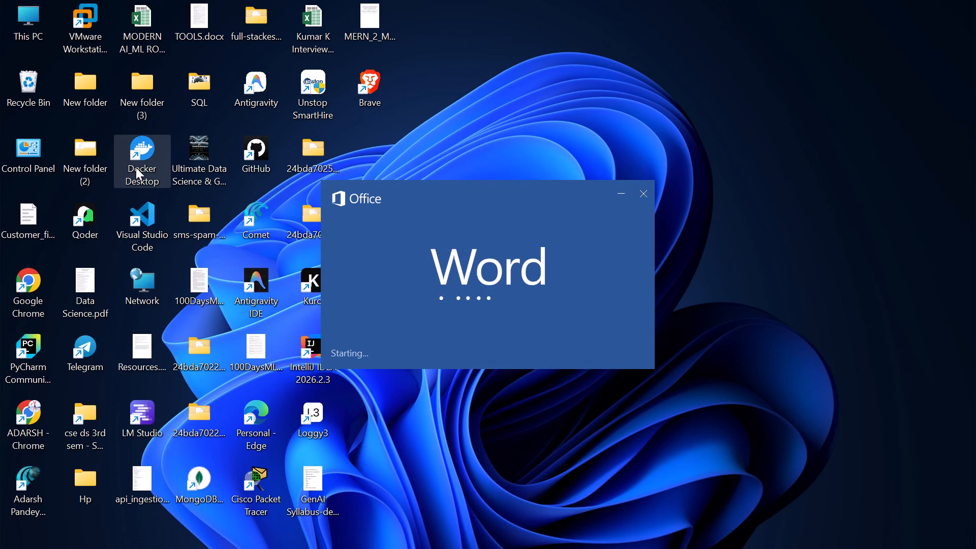
Create a blank Word document and paste the copied biodata into it, checking the paste options.
{"action": "left_click", "coordinate": [333, 163]}
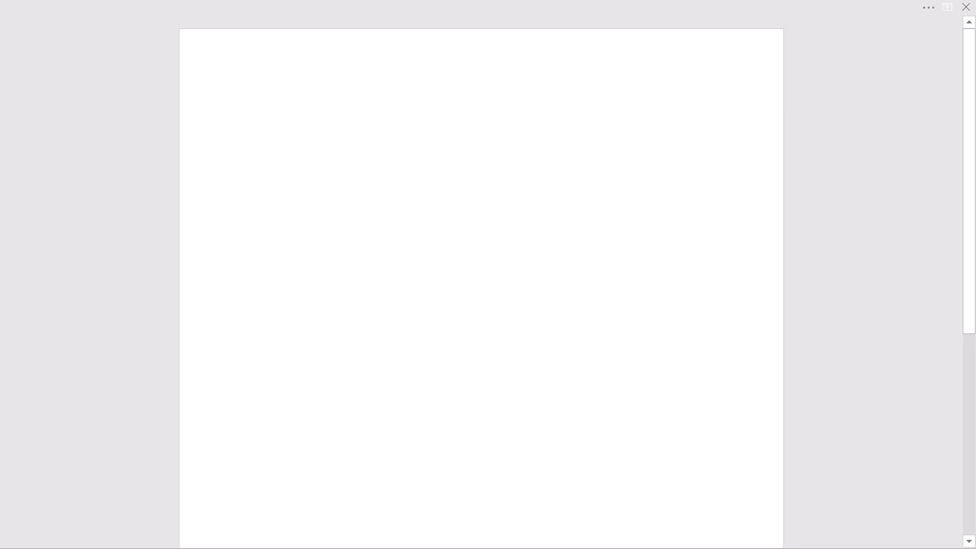
{"action": "key", "text": "Escape"}
{"action": "key", "text": "Escape"}
{"action": "key", "text": "ctrl+v"}
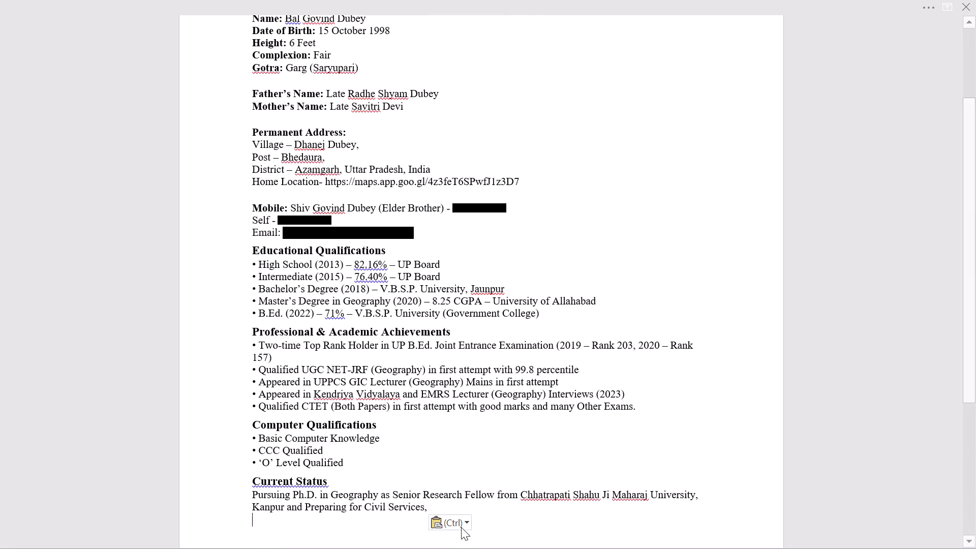
{"action": "left_click", "coordinate": [462, 522]}
{"action": "left_click", "coordinate": [448, 491]}
Delete the High School (2013) and Intermediate (2015) entries from the Educational Qualifications section.
{"action": "left_click", "coordinate": [931, 10]}
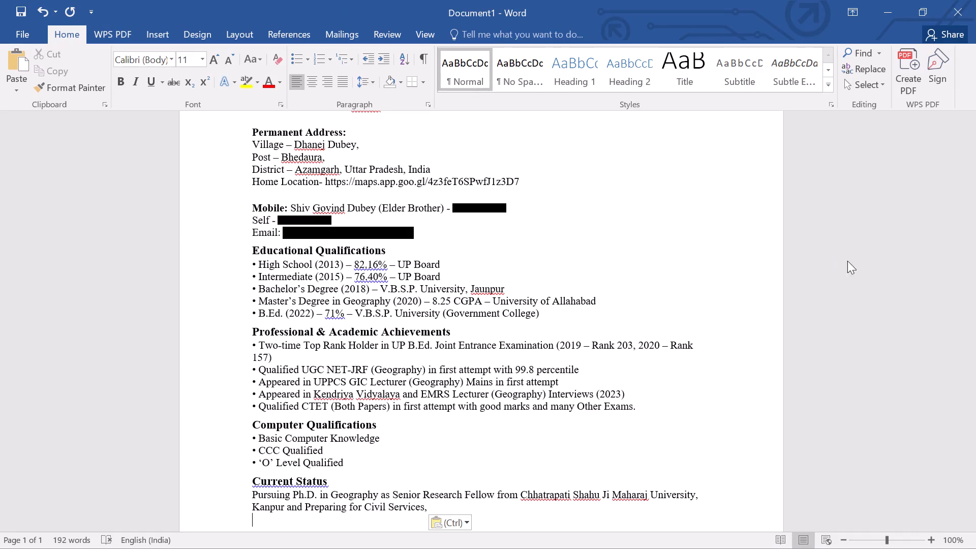
{"action": "left_click", "coordinate": [920, 321]}
{"action": "left_click", "coordinate": [962, 315]}
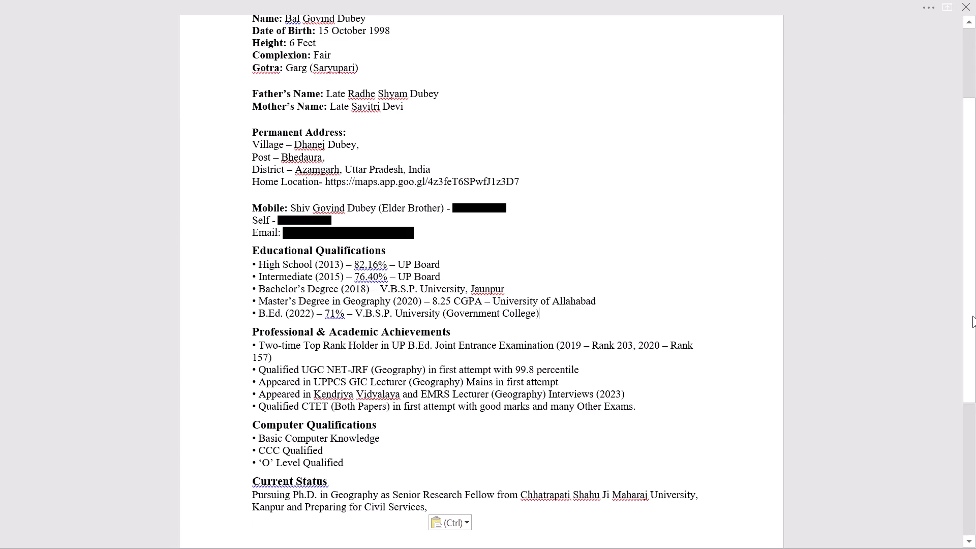
{"action": "left_click_drag", "start_coordinate": [972, 316], "coordinate": [971, 265]}
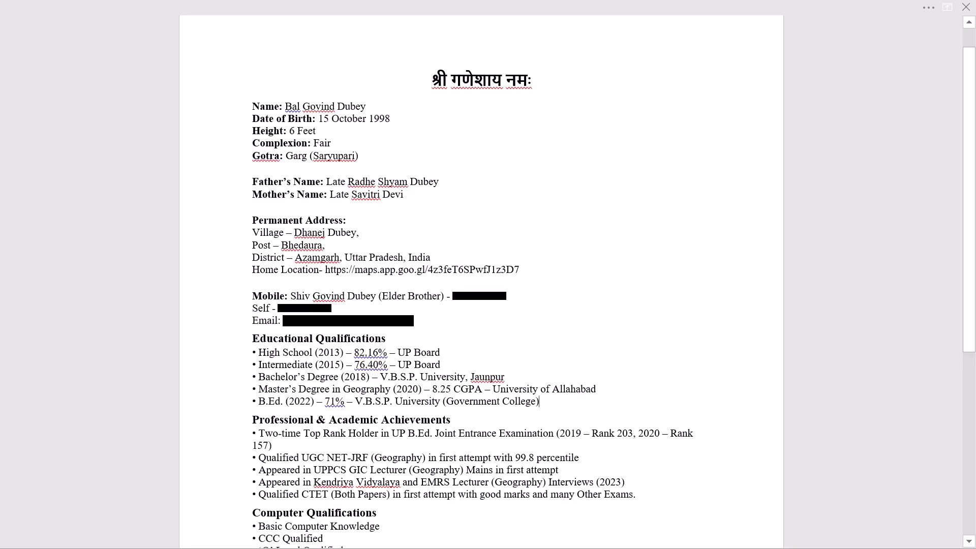
{"action": "left_click_drag", "start_coordinate": [252, 354], "coordinate": [335, 361]}
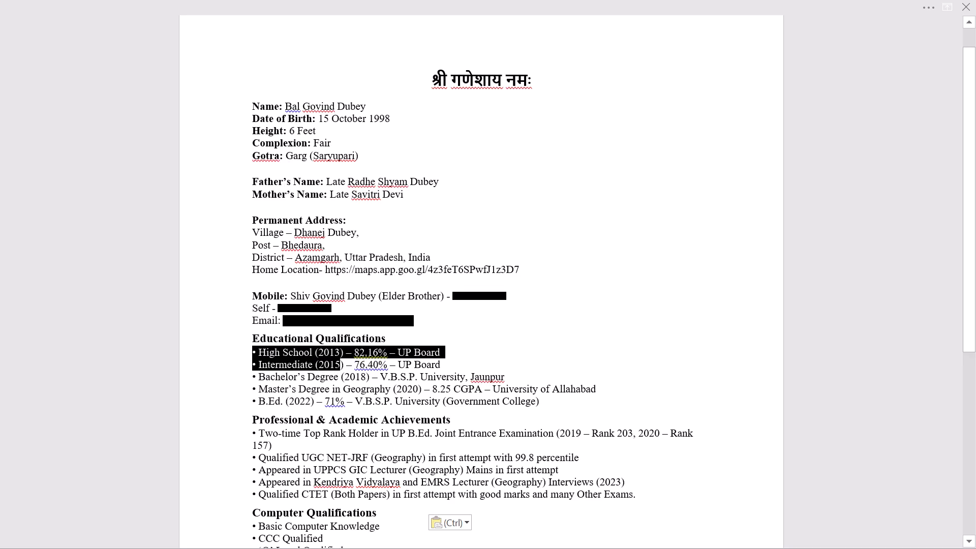
{"action": "left_click_drag", "start_coordinate": [335, 361], "coordinate": [434, 360]}
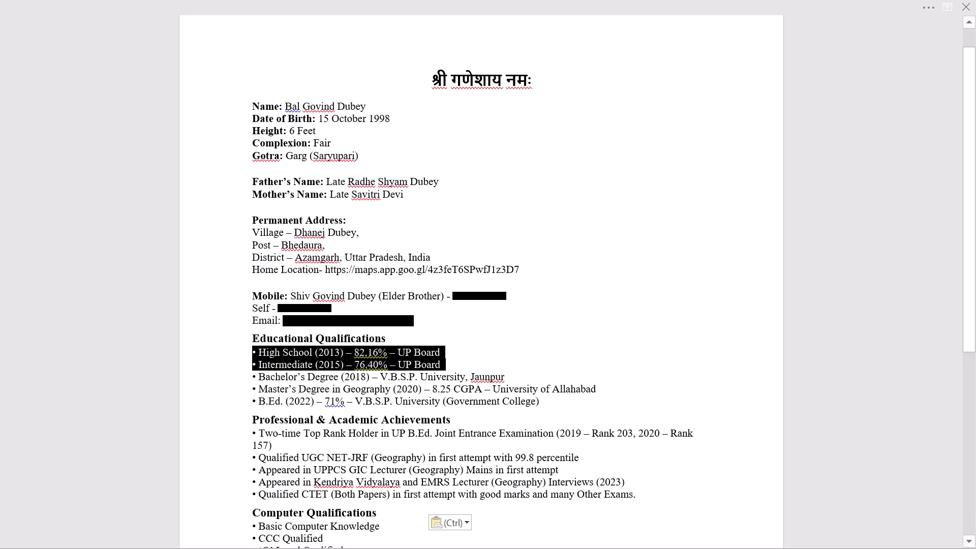
{"action": "key", "text": "BackSpace"}
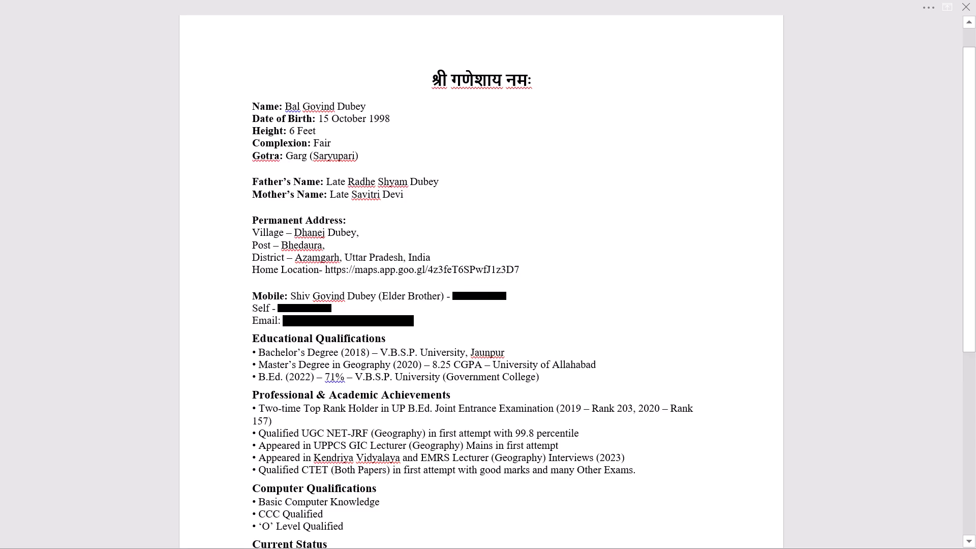
Remove the 71% score from the B.Ed. entry and the 8.25 CGPA from the Master's Degree entry, leaving one dash in each.
{"action": "left_click_drag", "start_coordinate": [344, 376], "coordinate": [326, 375]}
{"action": "key", "text": "BackSpace"}
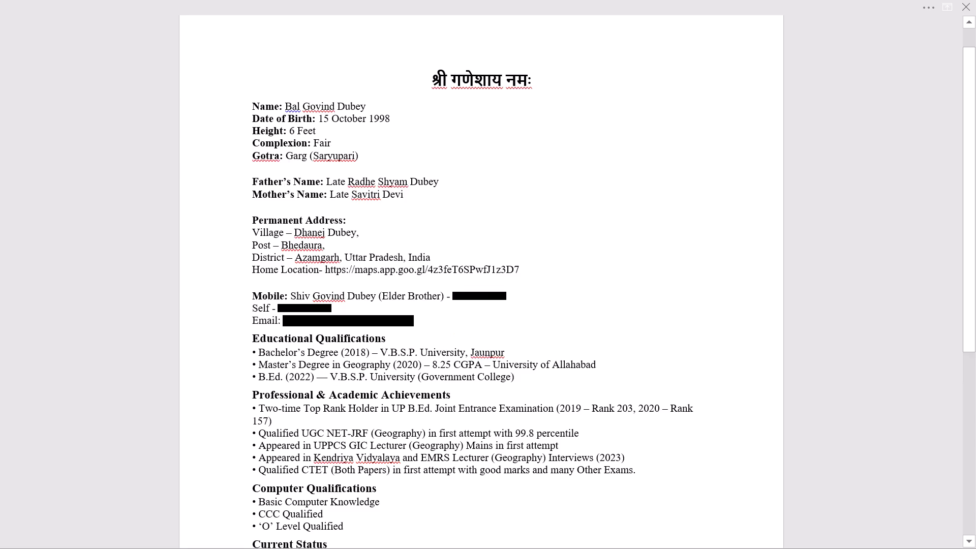
{"action": "key", "text": "BackSpace"}
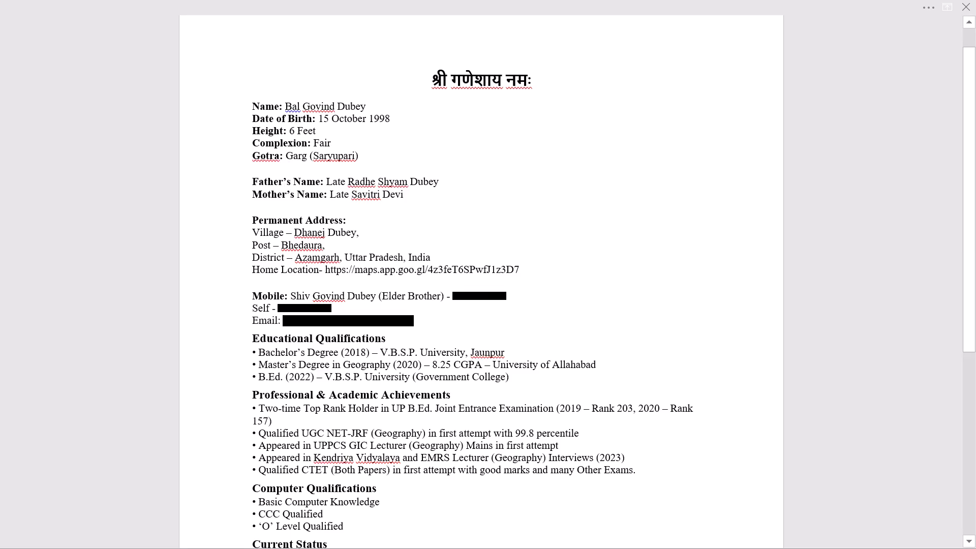
{"action": "left_click_drag", "start_coordinate": [499, 363], "coordinate": [487, 363]}
{"action": "left_click", "coordinate": [487, 363]}
{"action": "left_click_drag", "start_coordinate": [496, 364], "coordinate": [462, 369]}
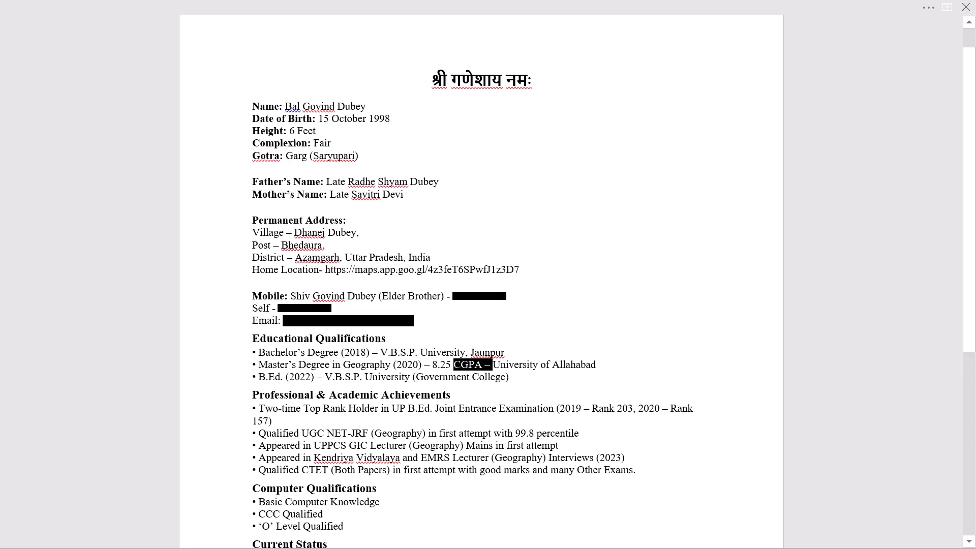
{"action": "left_click_drag", "start_coordinate": [462, 369], "coordinate": [441, 369]}
{"action": "left_click_drag", "start_coordinate": [441, 369], "coordinate": [434, 367]}
{"action": "key", "text": "BackSpace"}
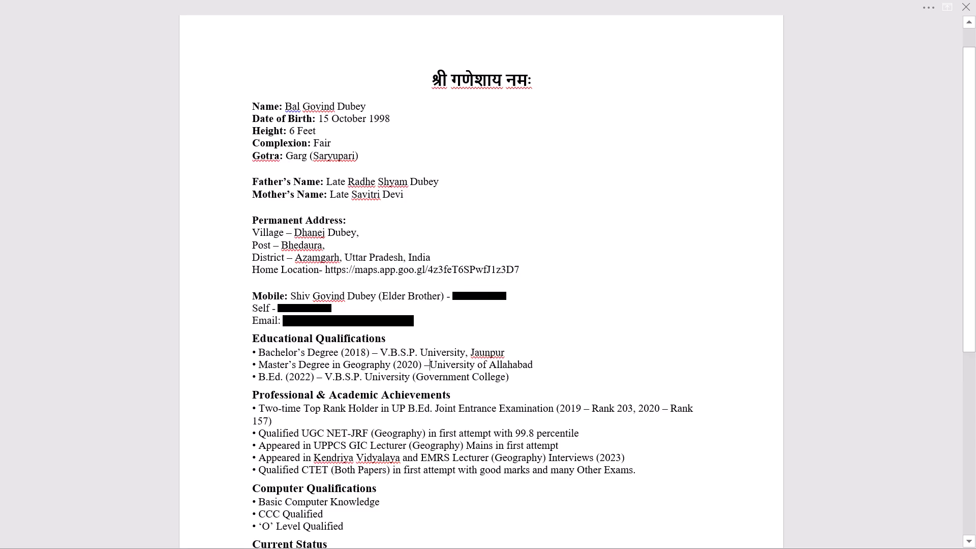
Delete the words "Appeared in" from the UPPCS GIC Lecturer and Kendriya Vidyalaya achievement lines.
{"action": "left_click_drag", "start_coordinate": [315, 448], "coordinate": [282, 447]}
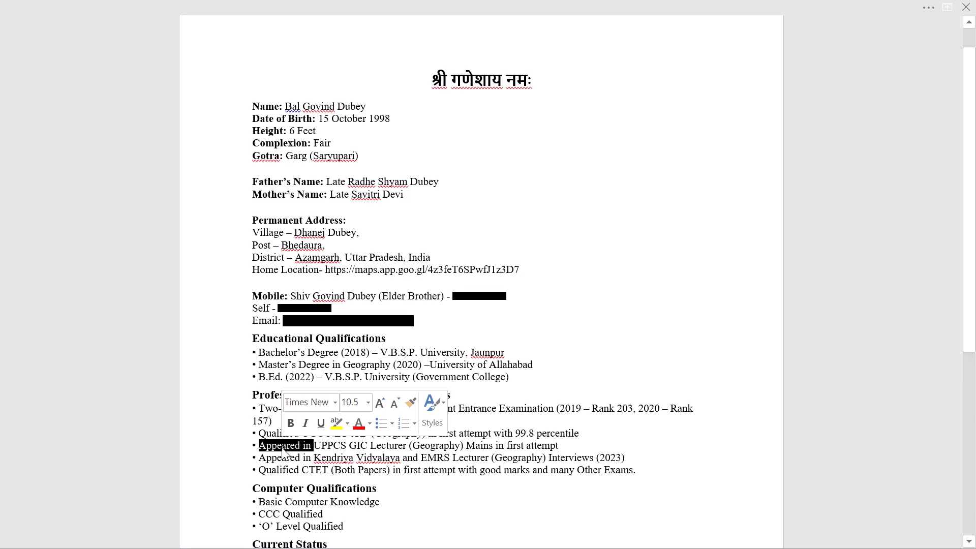
{"action": "key", "text": "BackSpace"}
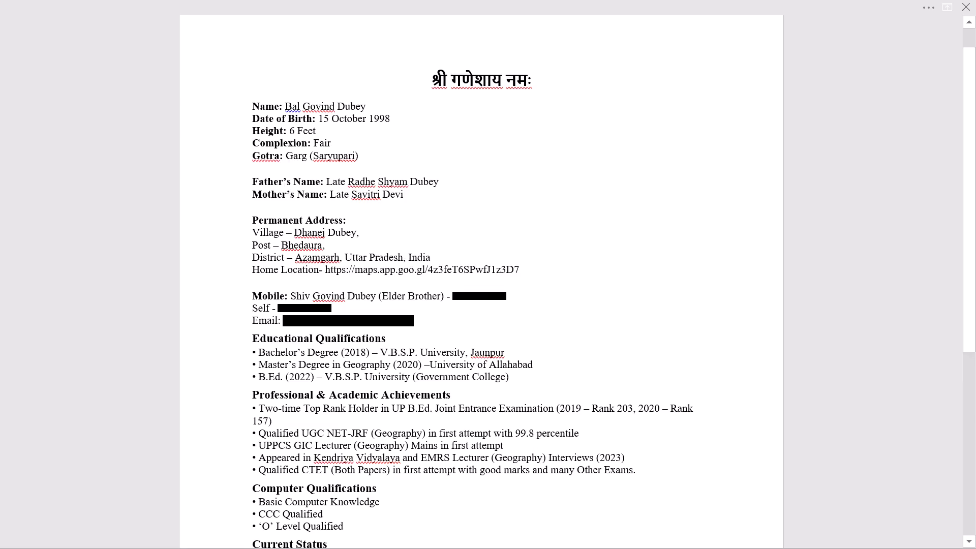
{"action": "left_click", "coordinate": [311, 459]}
{"action": "left_click_drag", "start_coordinate": [311, 459], "coordinate": [278, 463]}
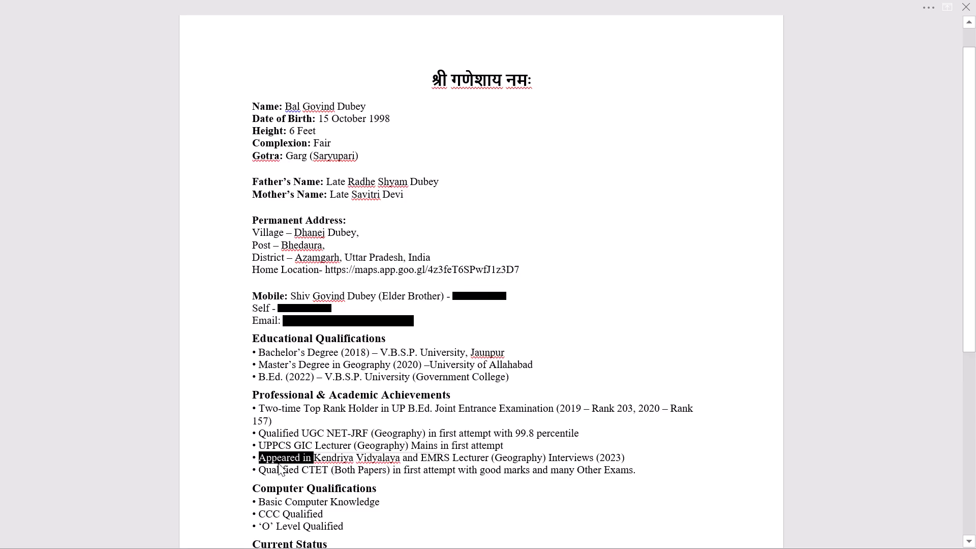
{"action": "key", "text": "BackSpace"}
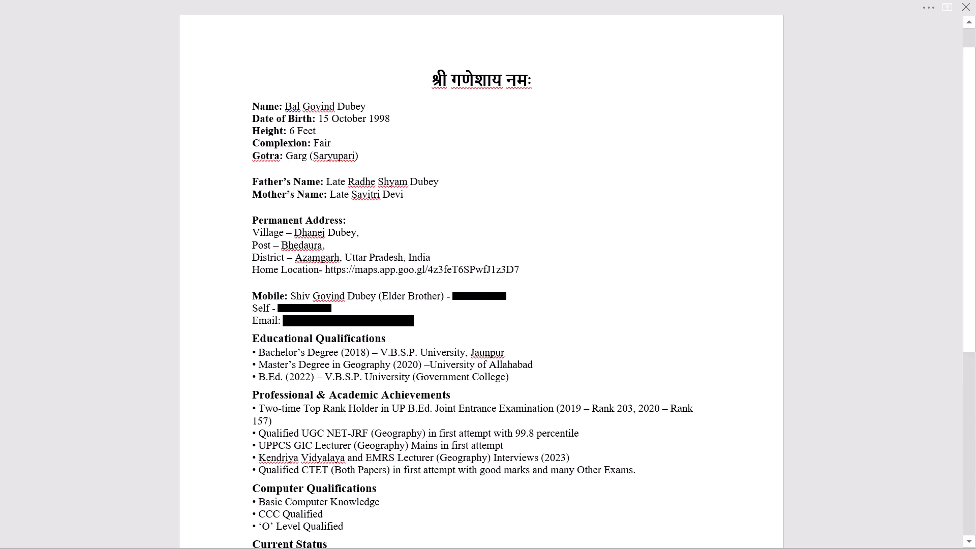
Replace "EMRS" with "Navoday Vidyalaya" in the Kendriya Vidyalaya Lecturer achievement line.
{"action": "left_click_drag", "start_coordinate": [392, 457], "coordinate": [368, 457]}
{"action": "left_click_drag", "start_coordinate": [368, 457], "coordinate": [367, 456]}
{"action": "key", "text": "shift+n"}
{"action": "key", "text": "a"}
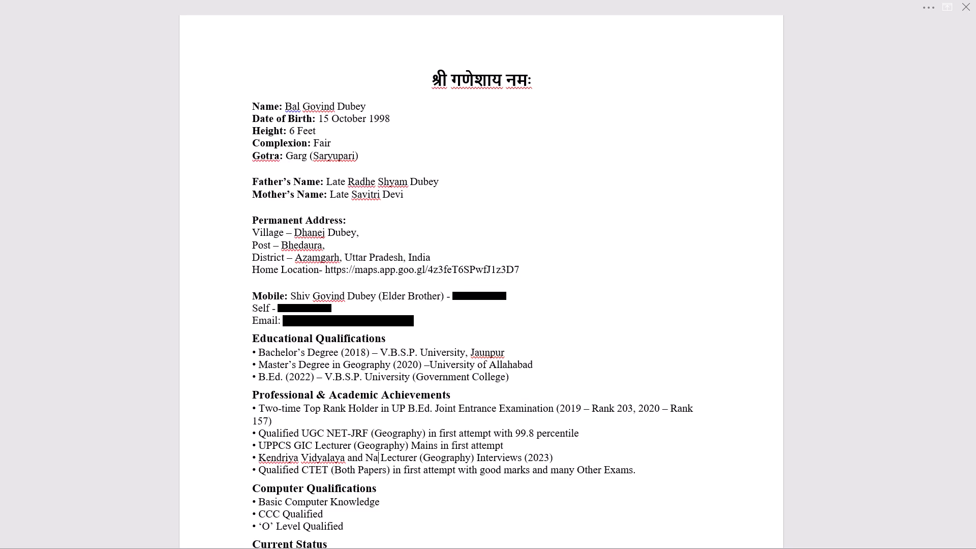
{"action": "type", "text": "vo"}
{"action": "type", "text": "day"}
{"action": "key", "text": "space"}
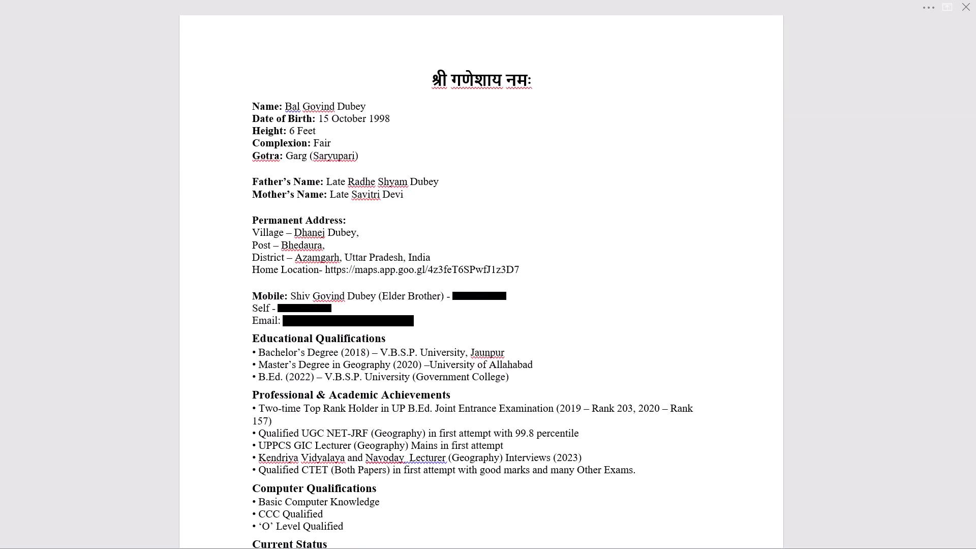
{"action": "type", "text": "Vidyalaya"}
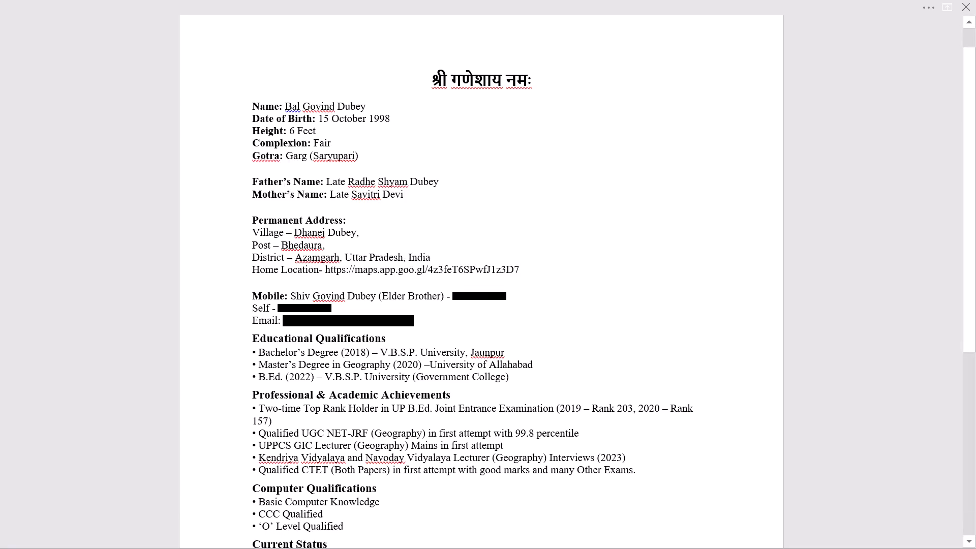
Remove the bracketed year (2023) from the end of the Kendriya Vidyalaya Lecturer interviews line.
{"action": "left_click_drag", "start_coordinate": [627, 452], "coordinate": [607, 457]}
{"action": "left_click_drag", "start_coordinate": [607, 457], "coordinate": [596, 460]}
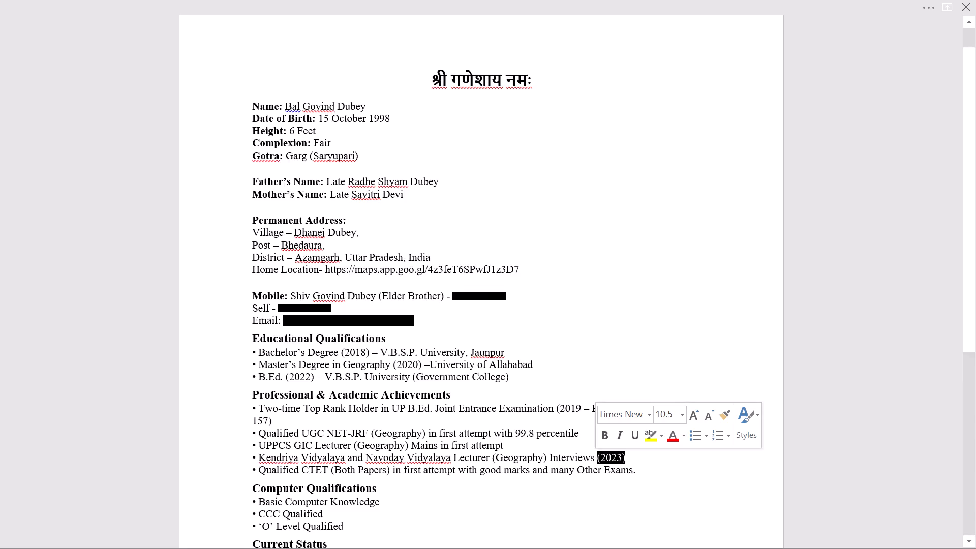
{"action": "key", "text": "BackSpace"}
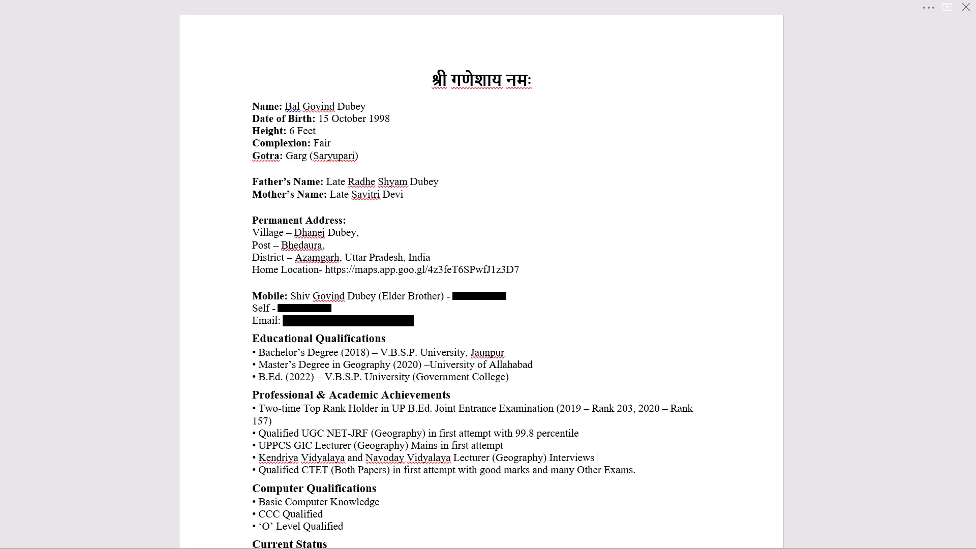
Shorten "Joint Entrance Examination" to "JEE" in the Two-time Top Rank Holder achievement line.
{"action": "left_click", "coordinate": [557, 411]}
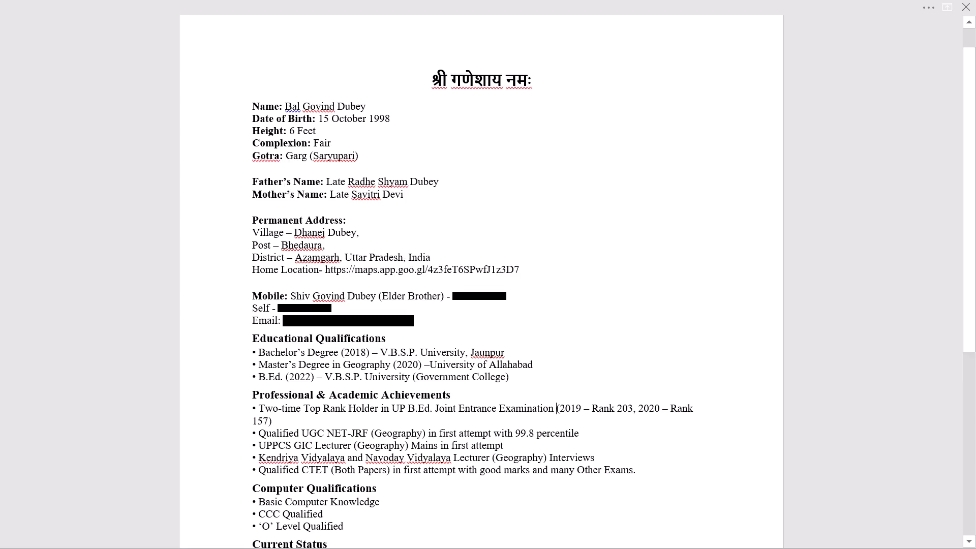
{"action": "key", "text": "BackSpace"}
{"action": "key", "text": "BackSpace"}
{"action": "key", "text": "BackSpace"}
{"action": "key", "text": "BackSpace"}
{"action": "key", "text": "BackSpace"}
{"action": "key", "text": "BackSpace"}
{"action": "key", "text": "BackSpace"}
{"action": "key", "text": "BackSpace"}
{"action": "key", "text": "BackSpace"}
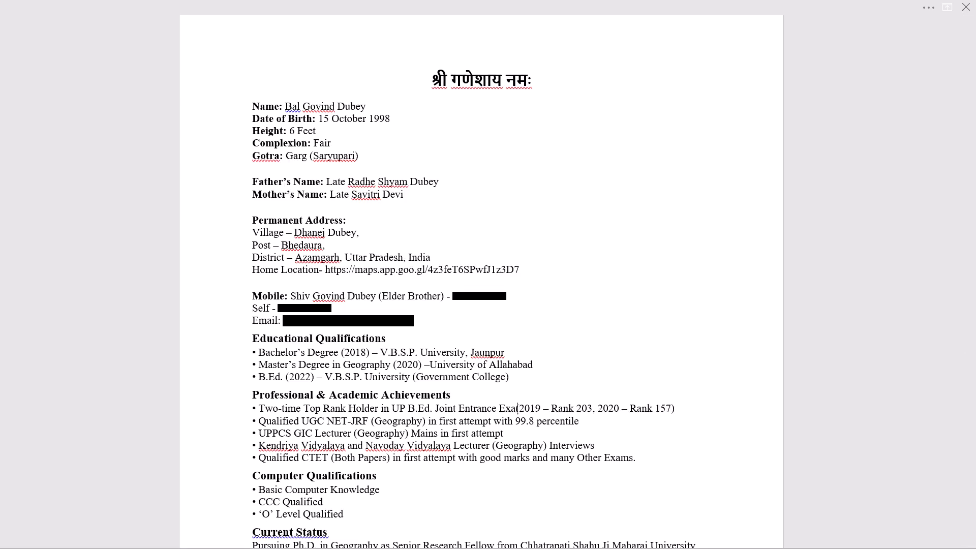
{"action": "key", "text": "BackSpace"}
{"action": "key", "text": "BackSpace"}
{"action": "key", "text": "Left"}
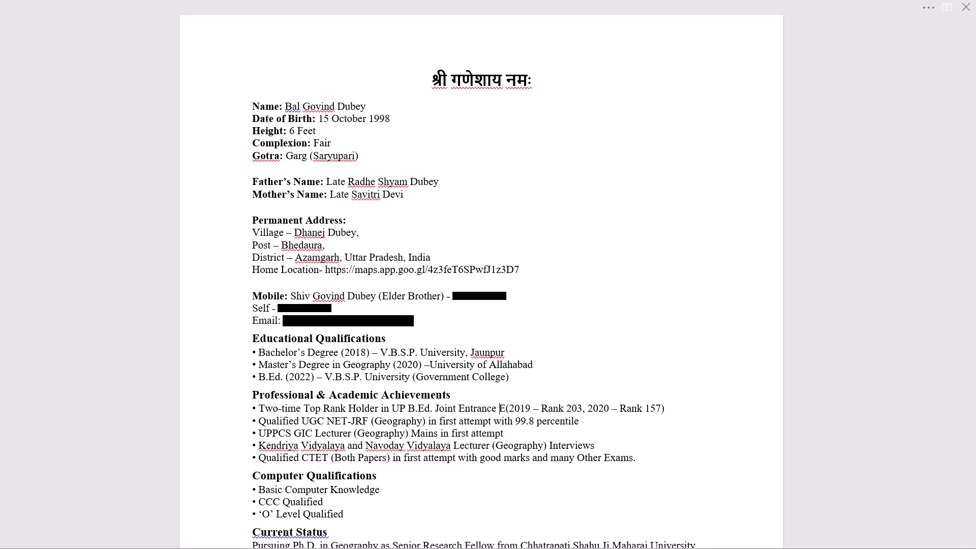
{"action": "key", "text": "BackSpace"}
{"action": "key", "text": "BackSpace"}
{"action": "key", "text": "BackSpace"}
{"action": "key", "text": "BackSpace"}
{"action": "key", "text": "BackSpace"}
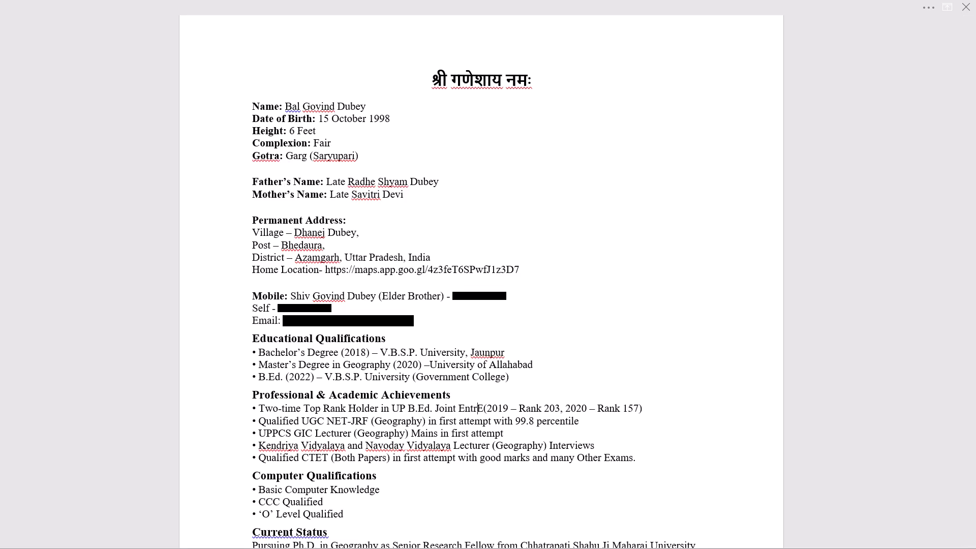
{"action": "key", "text": "BackSpace"}
{"action": "key", "text": "BackSpace"}
{"action": "key", "text": "BackSpace"}
{"action": "key", "text": "Left"}
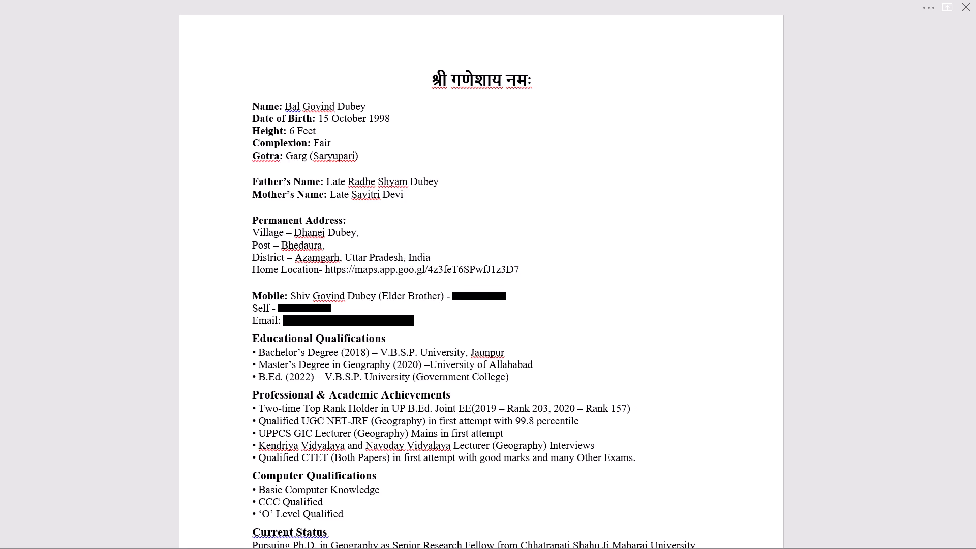
{"action": "key", "text": "BackSpace"}
{"action": "key", "text": "BackSpace"}
{"action": "key", "text": "BackSpace"}
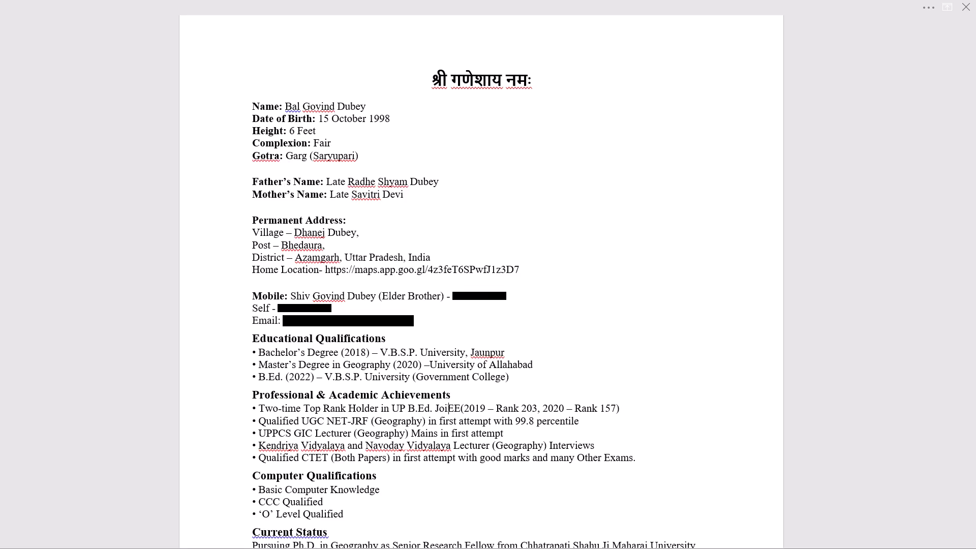
{"action": "key", "text": "BackSpace"}
{"action": "key", "text": "BackSpace"}
{"action": "key", "text": "Right"}
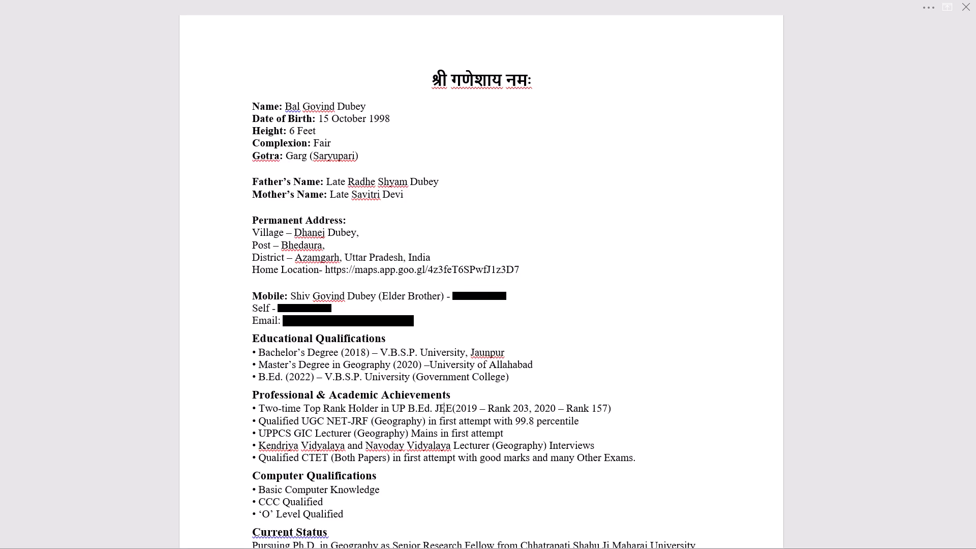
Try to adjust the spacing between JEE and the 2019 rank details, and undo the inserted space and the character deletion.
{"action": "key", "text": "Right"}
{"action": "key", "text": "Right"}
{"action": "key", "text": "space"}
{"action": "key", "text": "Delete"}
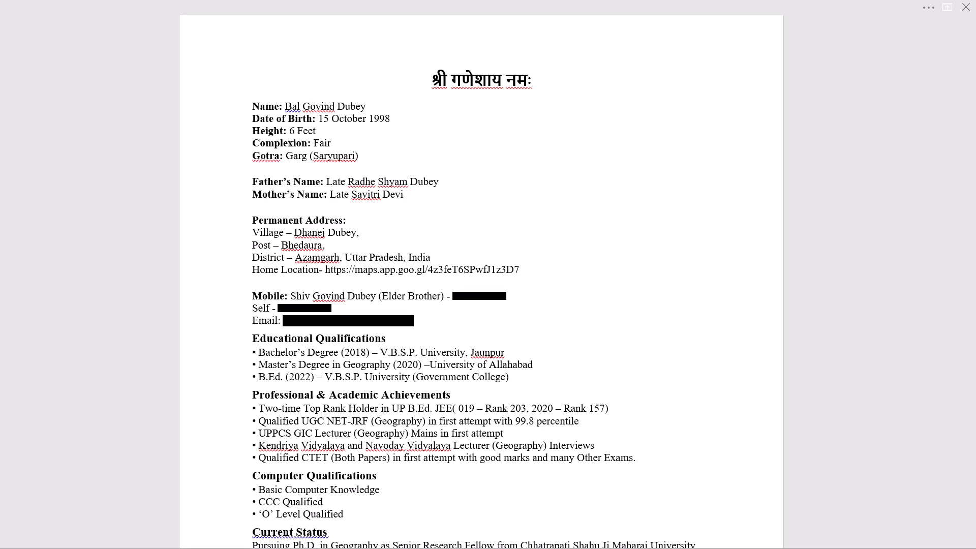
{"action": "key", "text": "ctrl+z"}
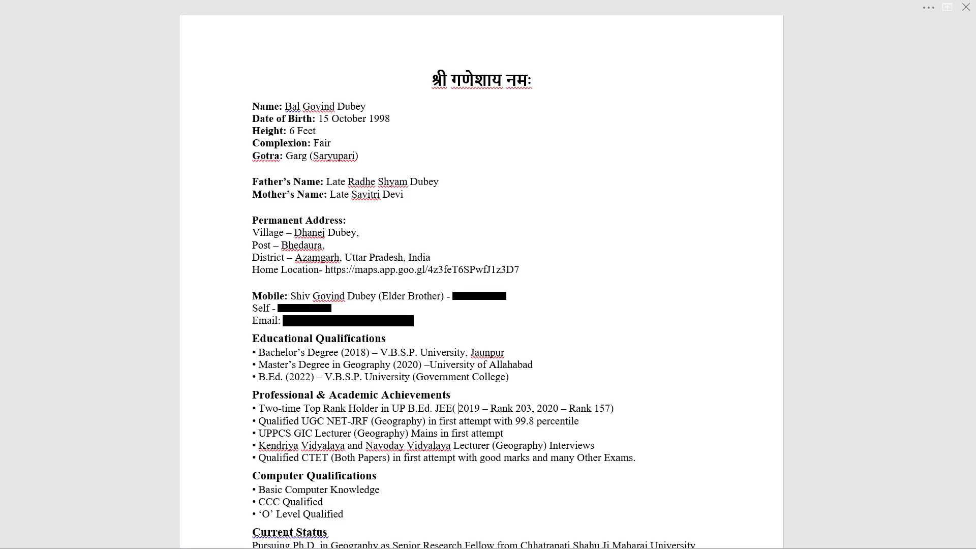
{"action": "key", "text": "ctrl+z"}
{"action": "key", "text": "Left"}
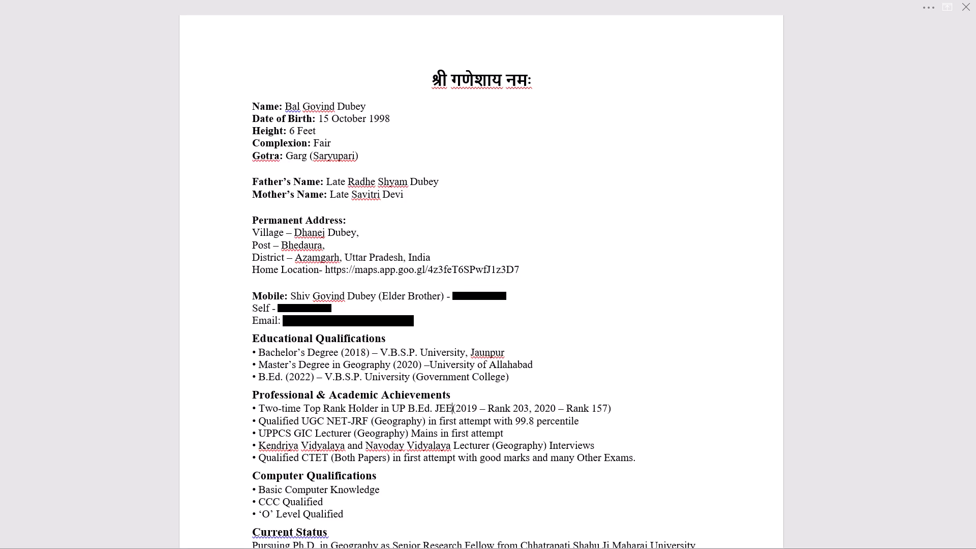
Insert a space between "JEE" and the bracketed rank details in the Two-time Top Rank Holder line.
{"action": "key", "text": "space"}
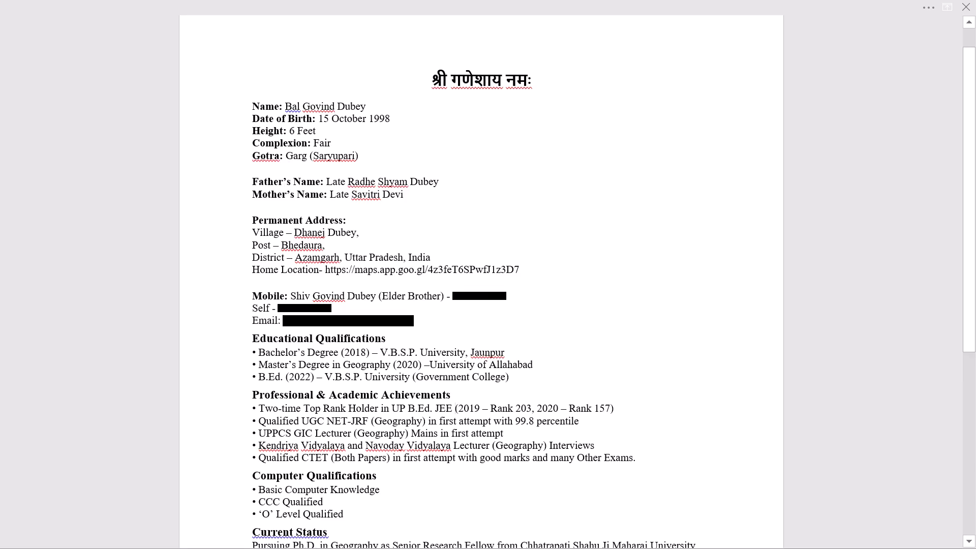
Add a new line reading "Given UP PCS Mains in 2022" below the UGC NET-JRF achievement.
{"action": "left_click", "coordinate": [585, 422]}
{"action": "key", "text": "Return"}
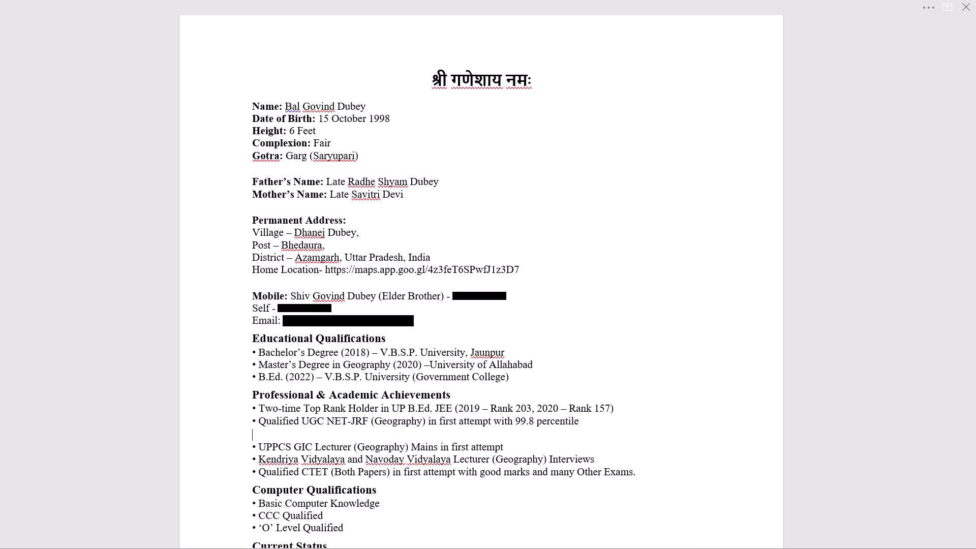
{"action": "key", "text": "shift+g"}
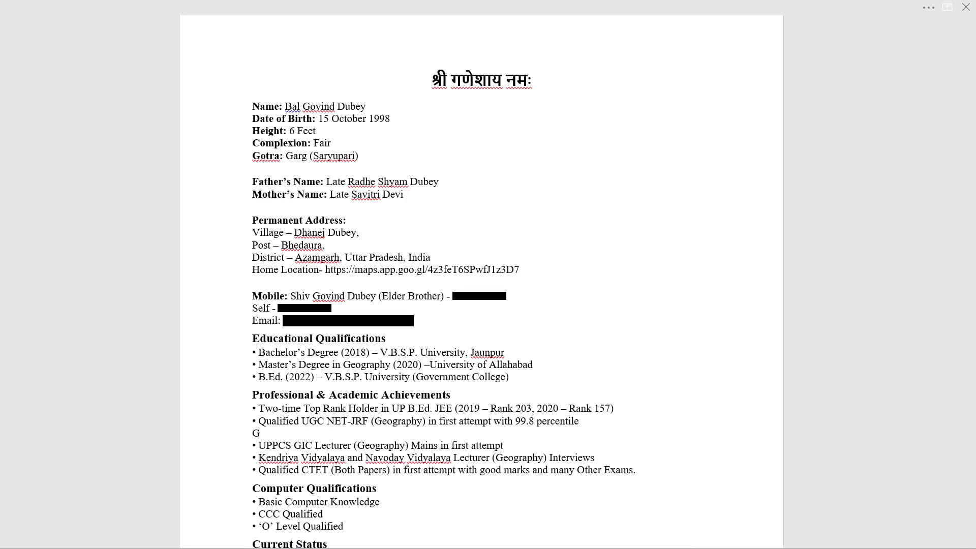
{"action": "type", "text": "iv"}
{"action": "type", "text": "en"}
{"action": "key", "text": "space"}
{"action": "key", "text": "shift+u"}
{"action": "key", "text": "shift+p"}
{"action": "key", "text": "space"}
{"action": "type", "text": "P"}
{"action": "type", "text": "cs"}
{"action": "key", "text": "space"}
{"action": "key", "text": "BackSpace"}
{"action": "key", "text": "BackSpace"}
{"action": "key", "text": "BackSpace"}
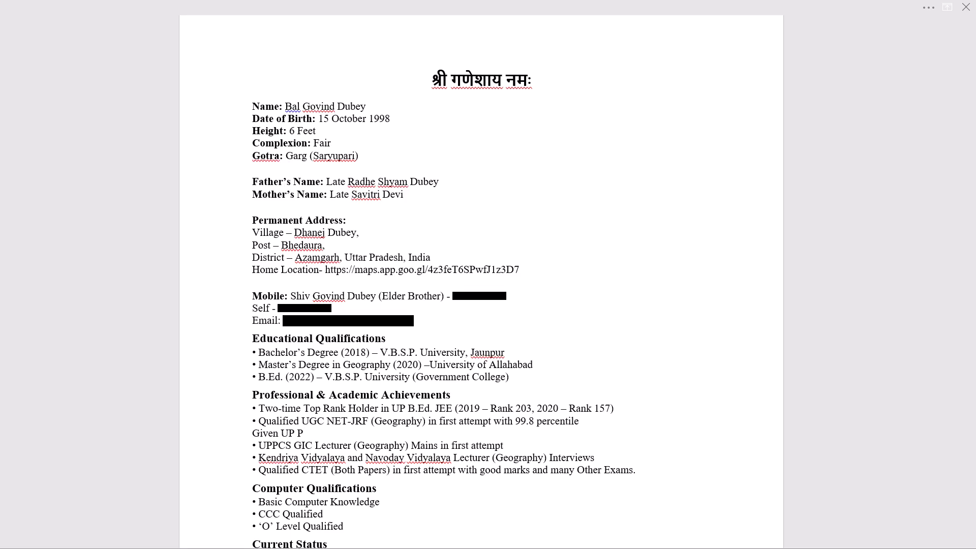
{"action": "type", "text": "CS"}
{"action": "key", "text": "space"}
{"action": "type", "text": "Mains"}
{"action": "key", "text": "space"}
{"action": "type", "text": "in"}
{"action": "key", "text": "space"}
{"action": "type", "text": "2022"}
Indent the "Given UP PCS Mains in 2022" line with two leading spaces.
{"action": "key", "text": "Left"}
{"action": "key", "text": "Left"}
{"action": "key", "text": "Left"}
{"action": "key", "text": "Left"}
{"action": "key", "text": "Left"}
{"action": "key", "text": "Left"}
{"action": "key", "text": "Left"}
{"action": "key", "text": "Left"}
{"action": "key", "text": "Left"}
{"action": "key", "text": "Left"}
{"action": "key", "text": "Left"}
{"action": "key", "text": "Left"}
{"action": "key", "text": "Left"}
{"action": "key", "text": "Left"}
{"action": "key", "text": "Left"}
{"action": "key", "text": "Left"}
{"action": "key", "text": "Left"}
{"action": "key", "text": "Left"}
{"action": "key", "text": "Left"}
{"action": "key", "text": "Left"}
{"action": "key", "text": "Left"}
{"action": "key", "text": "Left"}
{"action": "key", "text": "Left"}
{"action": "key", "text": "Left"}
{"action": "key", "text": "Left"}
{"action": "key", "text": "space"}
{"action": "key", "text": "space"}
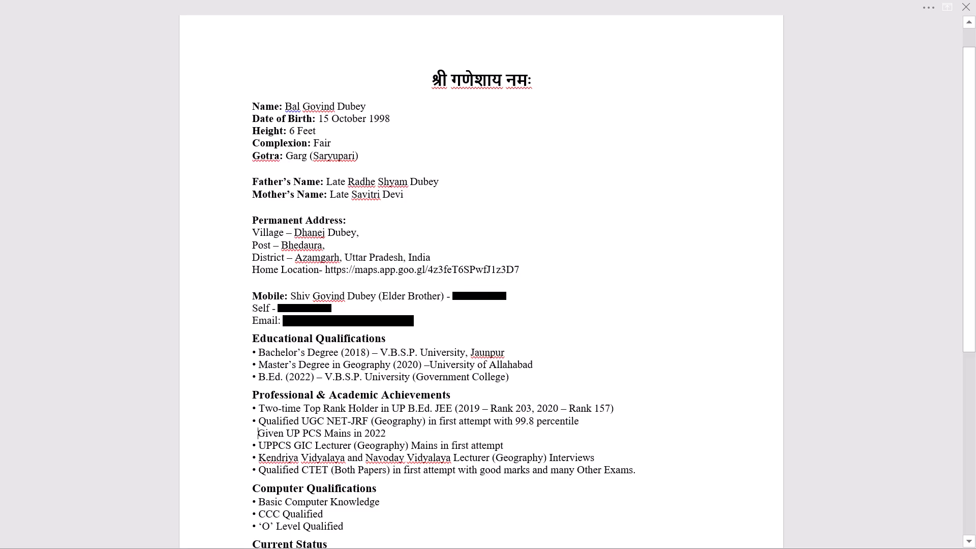
Copy the bullet from the Bachelor's Degree line and paste it before "Given UP PCS Mains in 2022", followed by a space.
{"action": "left_click_drag", "start_coordinate": [259, 352], "coordinate": [251, 352]}
{"action": "left_click_drag", "start_coordinate": [251, 352], "coordinate": [249, 352]}
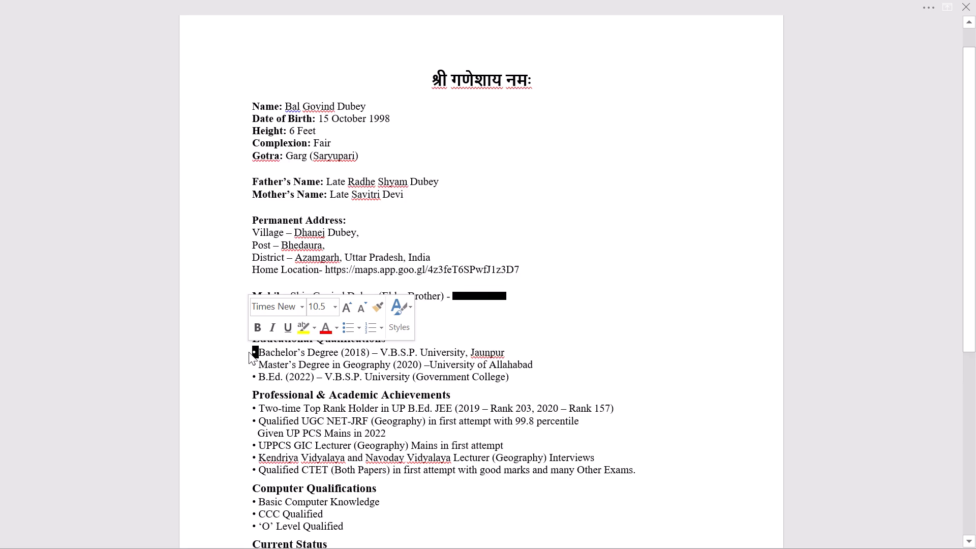
{"action": "key", "text": "ctrl+c"}
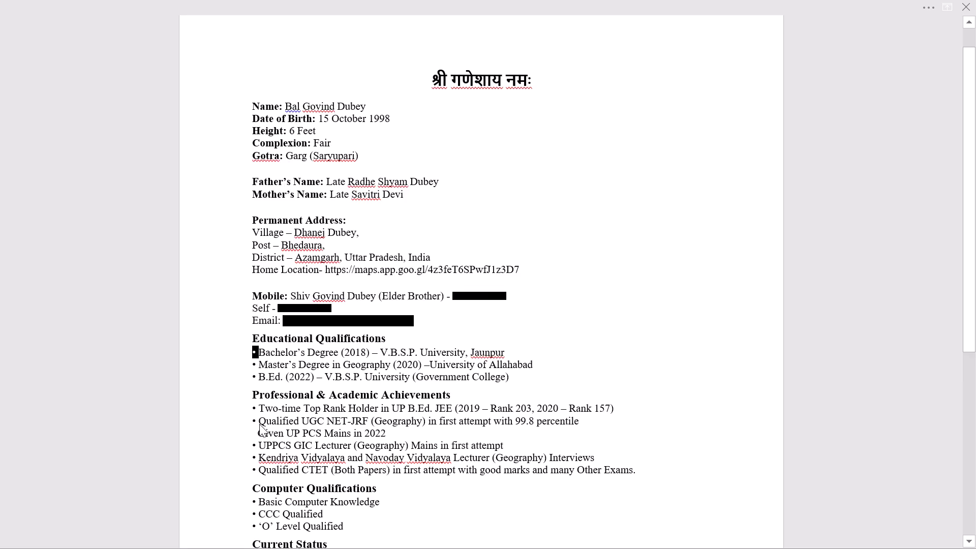
{"action": "left_click_drag", "start_coordinate": [255, 434], "coordinate": [223, 426]}
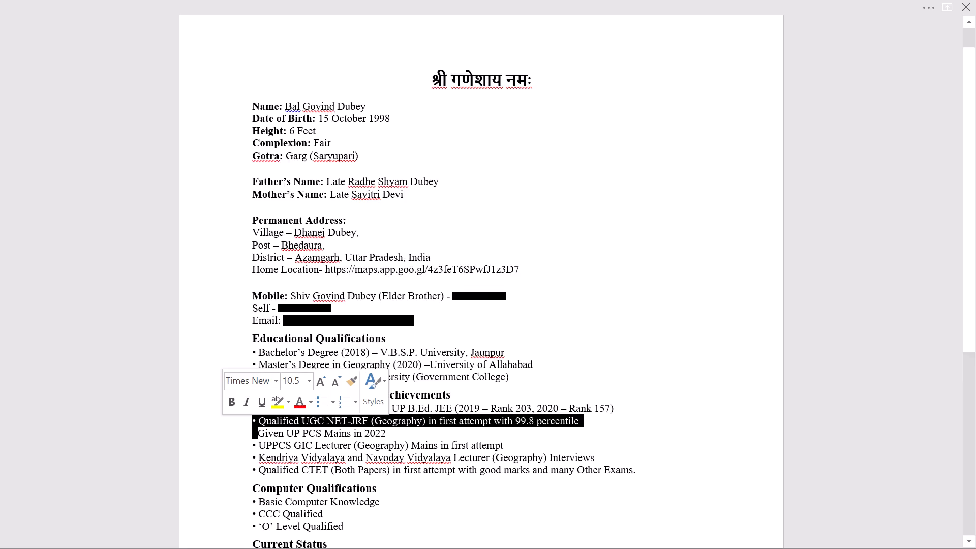
{"action": "right_click", "coordinate": [259, 435]}
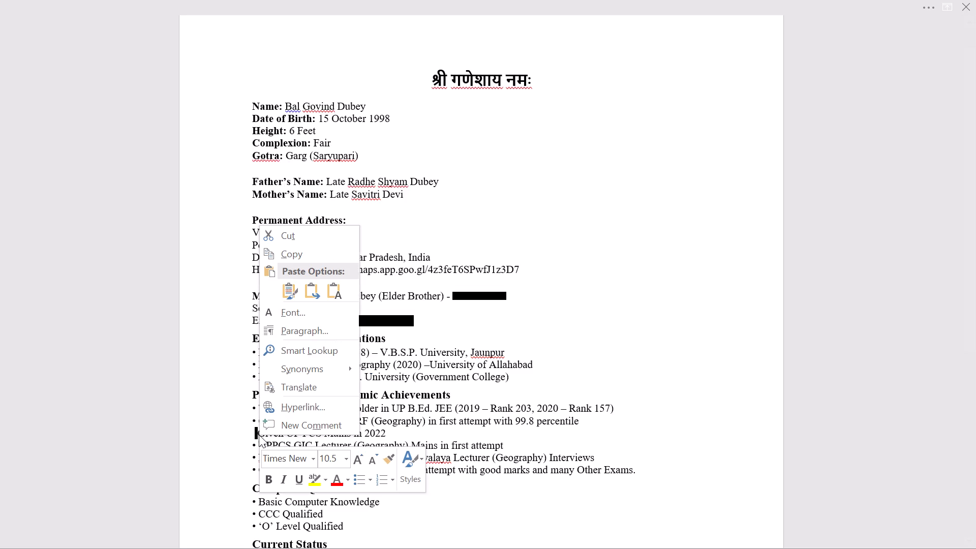
{"action": "right_click", "coordinate": [227, 422]}
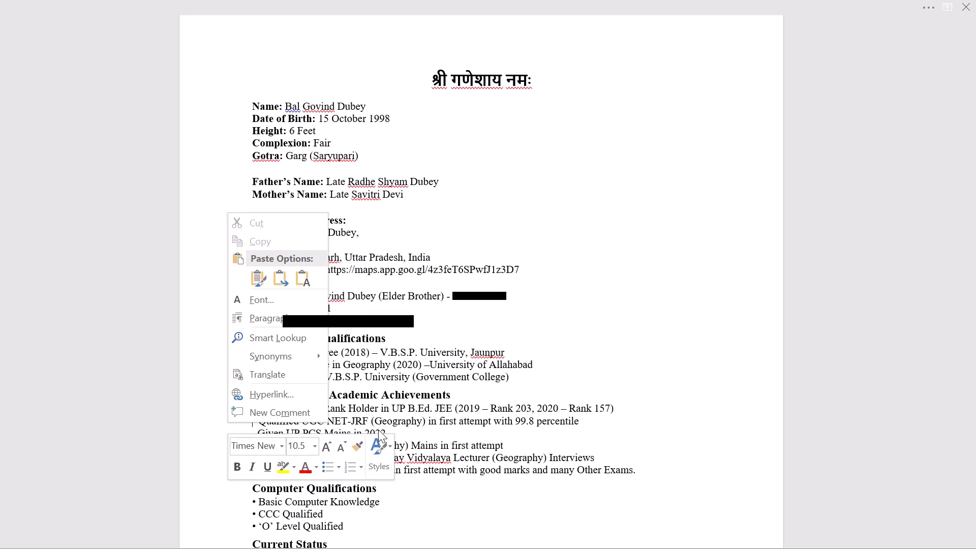
{"action": "left_click_drag", "start_coordinate": [383, 426], "coordinate": [395, 419]}
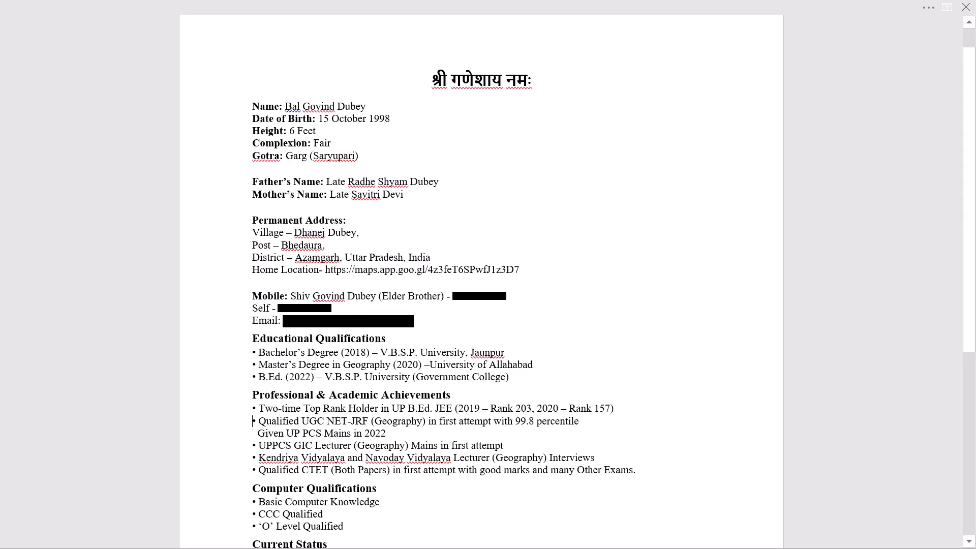
{"action": "left_click", "coordinate": [260, 435]}
{"action": "key", "text": "ctrl+v"}
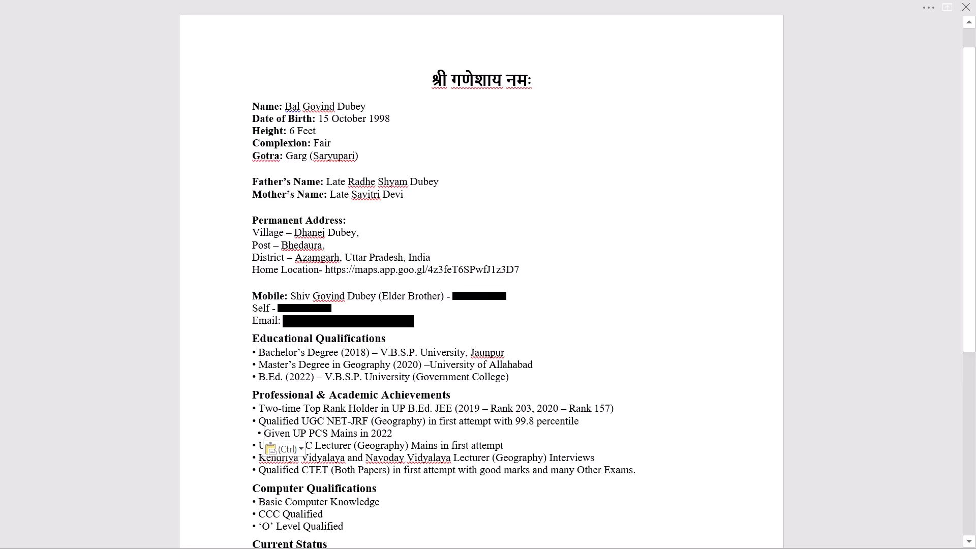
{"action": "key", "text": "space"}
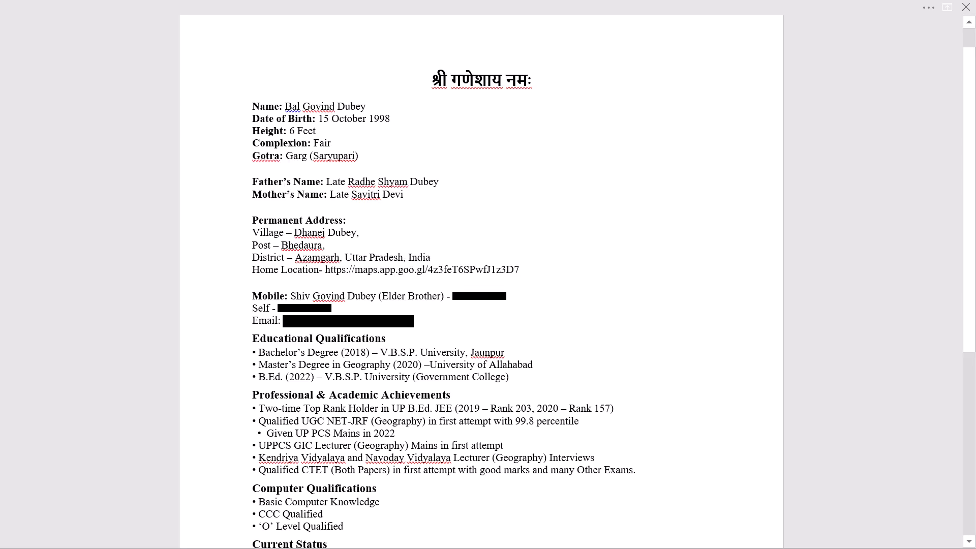
Remove the two spaces before the bullet and the extra space after it in the UP PCS Mains line.
{"action": "left_click", "coordinate": [257, 434]}
{"action": "key", "text": "BackSpace"}
{"action": "key", "text": "BackSpace"}
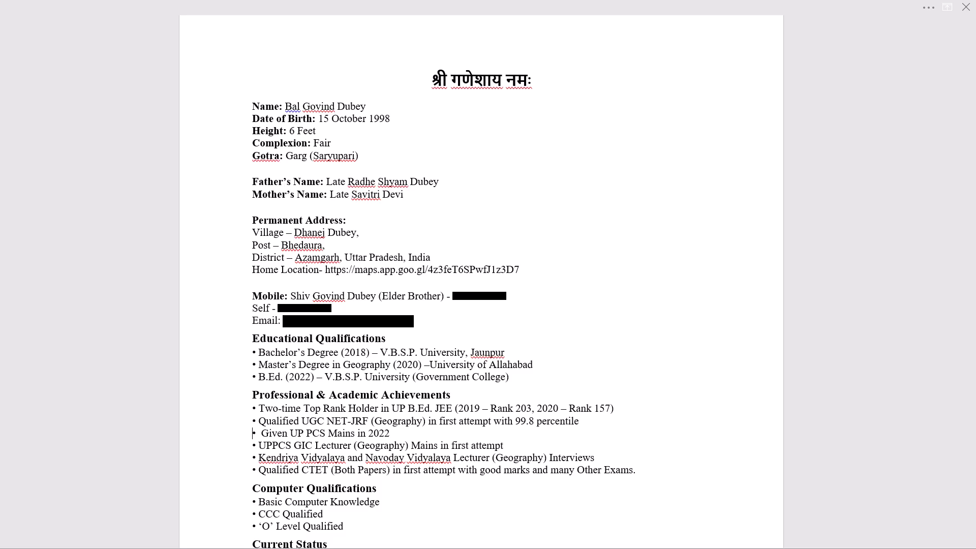
{"action": "key", "text": "Right"}
{"action": "key", "text": "Right"}
{"action": "key", "text": "Right"}
{"action": "key", "text": "BackSpace"}
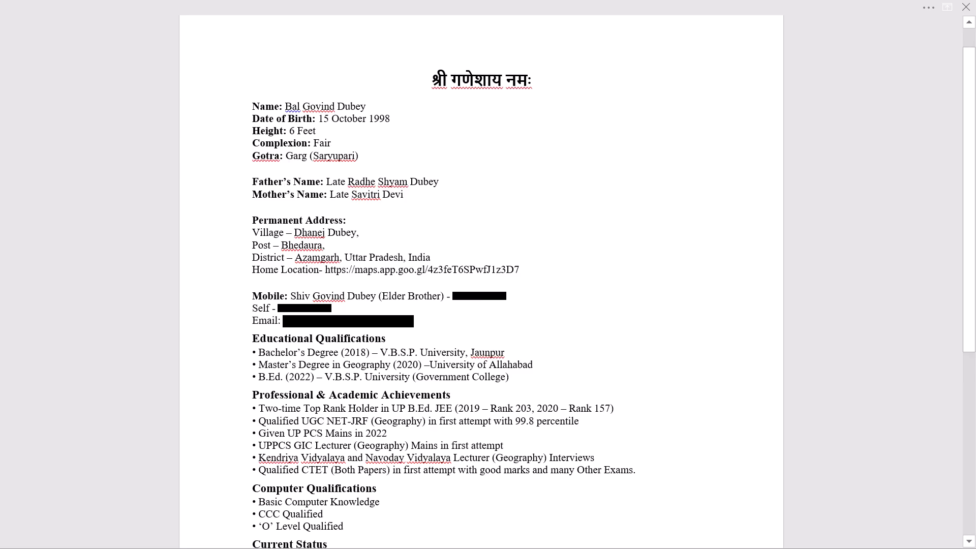
Add a line below "Given UP PCS Mains in 2022" reading "UPPCS GIC Government Degree College Mains", copying "UPPCS GIC" from the Lecturer entry.
{"action": "left_click_drag", "start_coordinate": [261, 444], "coordinate": [308, 442]}
{"action": "key", "text": "ctrl+c"}
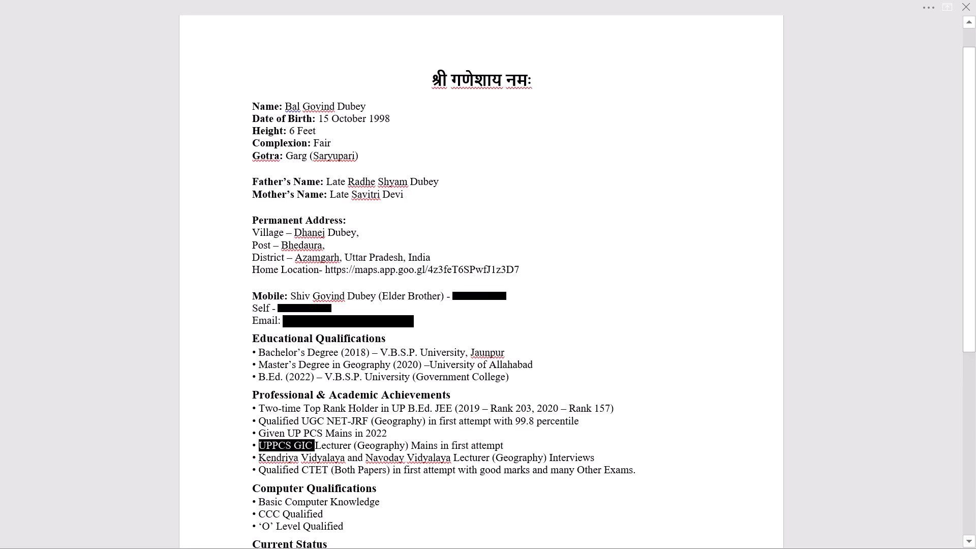
{"action": "left_click", "coordinate": [393, 431]}
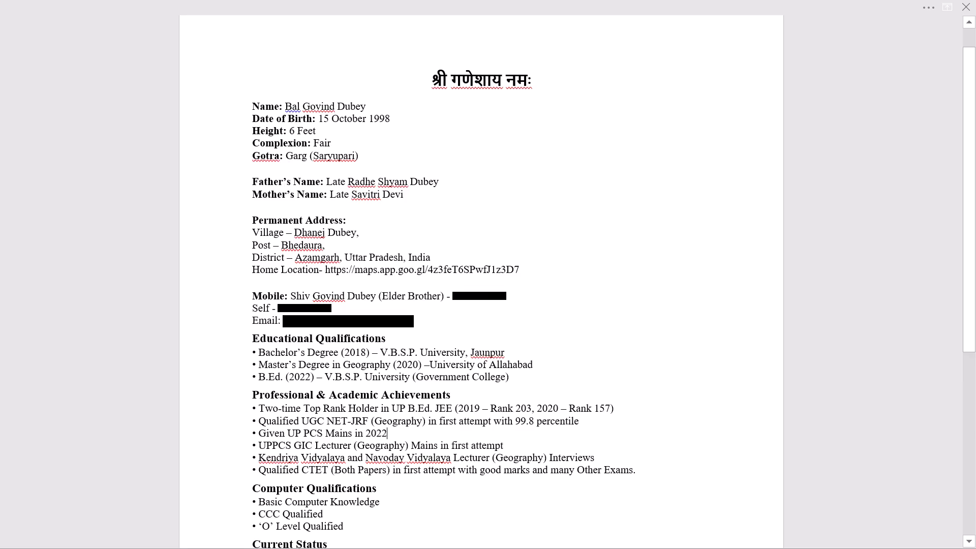
{"action": "key", "text": "Return"}
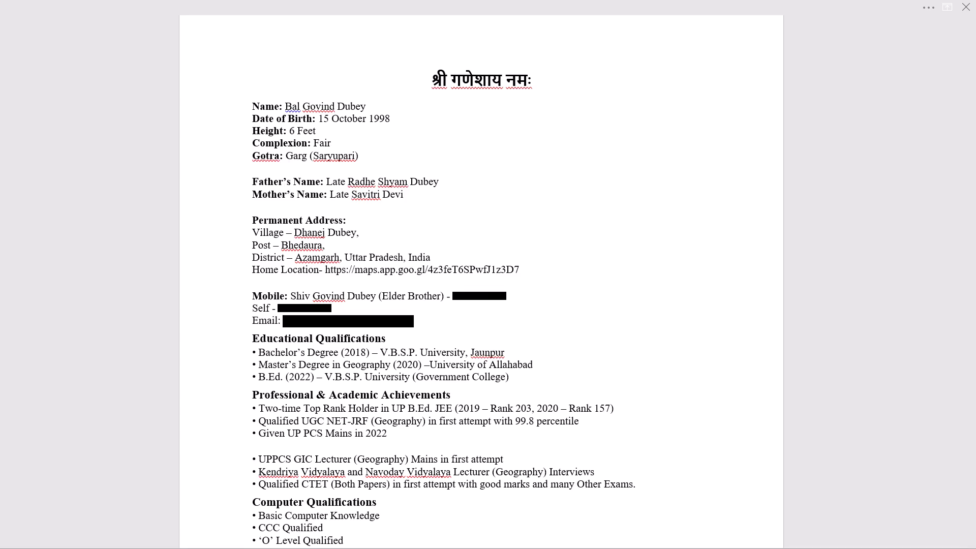
{"action": "key", "text": "ctrl+v"}
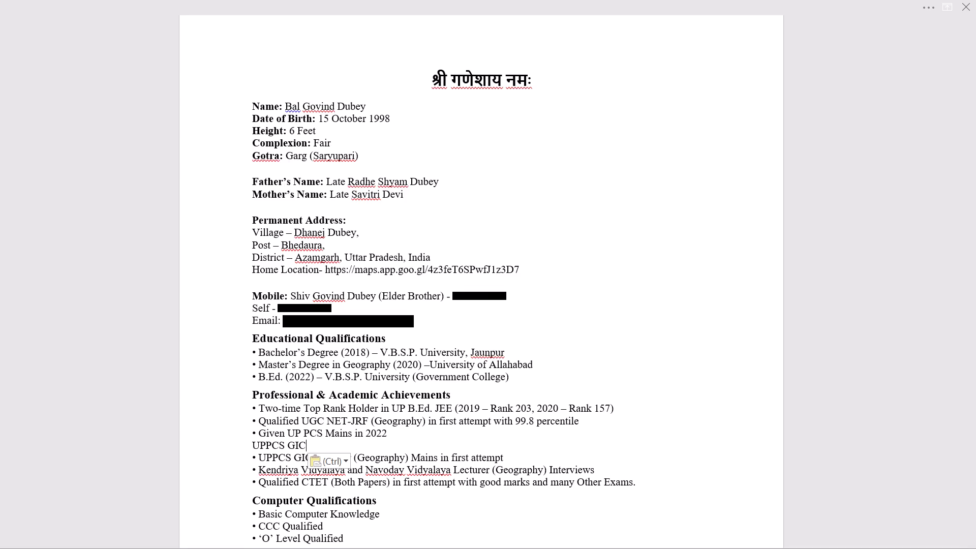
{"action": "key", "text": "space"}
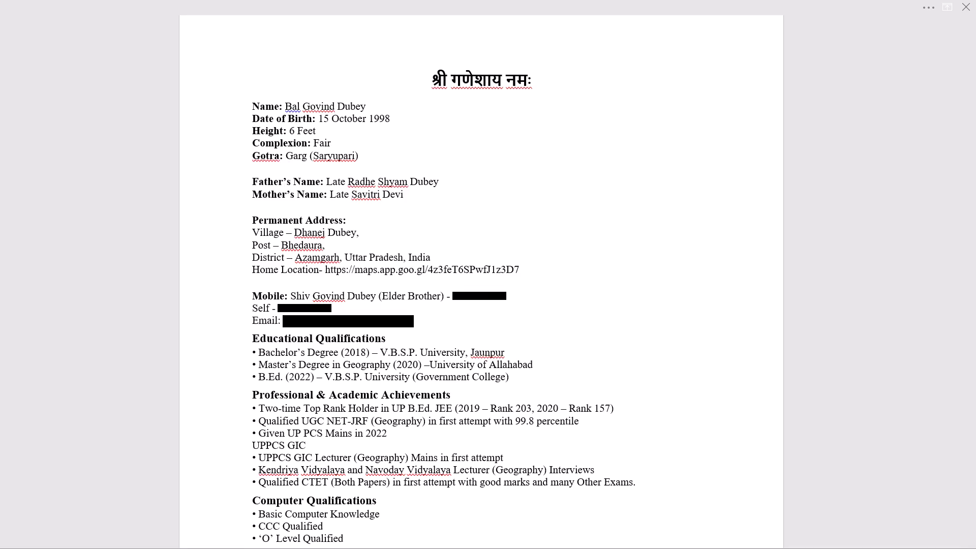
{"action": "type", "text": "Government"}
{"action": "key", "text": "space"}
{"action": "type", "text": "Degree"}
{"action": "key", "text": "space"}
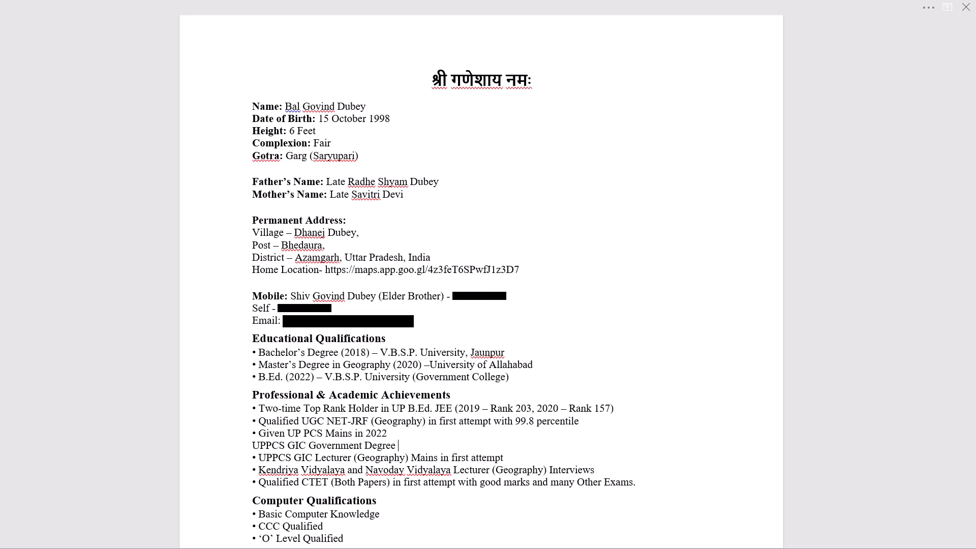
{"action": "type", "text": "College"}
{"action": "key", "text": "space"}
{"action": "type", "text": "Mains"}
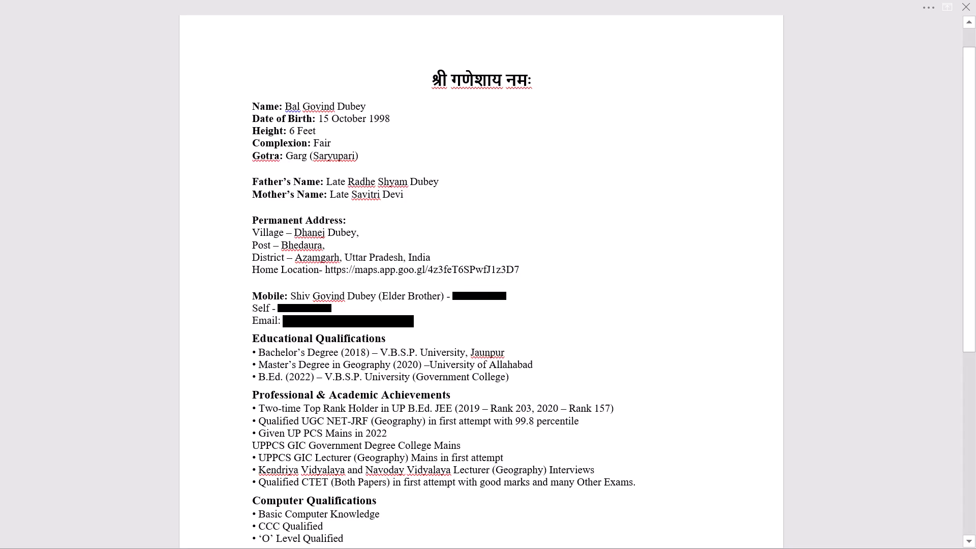
Copy the bullet from the Two-time Top Rank Holder line and paste it before the Government Degree College entry, followed by a space.
{"action": "left_click_drag", "start_coordinate": [256, 403], "coordinate": [252, 403]}
{"action": "left_click_drag", "start_coordinate": [252, 403], "coordinate": [250, 403]}
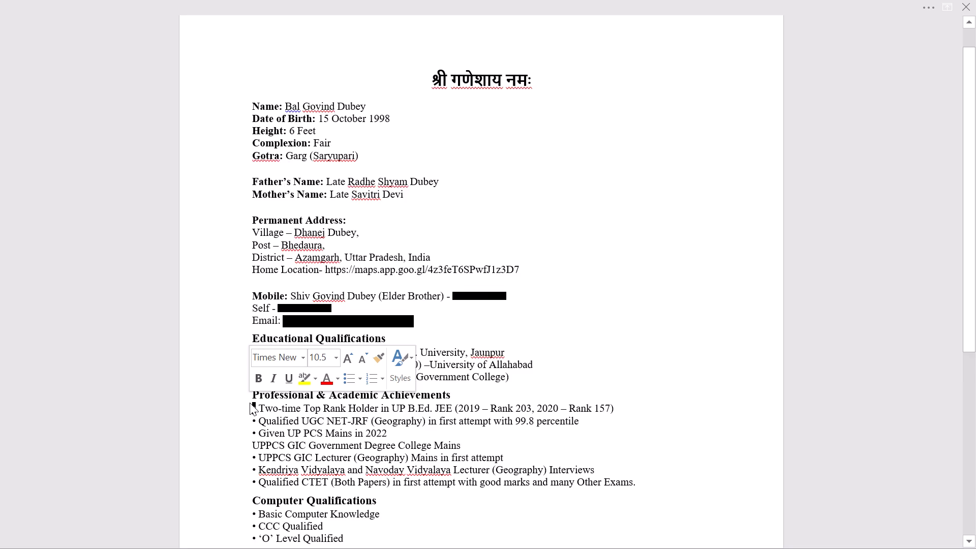
{"action": "key", "text": "ctrl+c"}
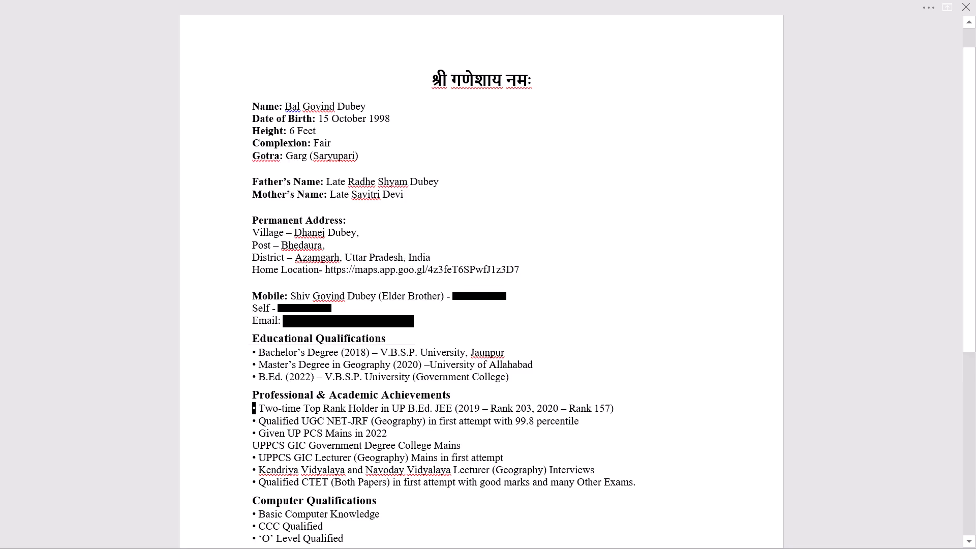
{"action": "left_click", "coordinate": [250, 441]}
{"action": "key", "text": "ctrl+v"}
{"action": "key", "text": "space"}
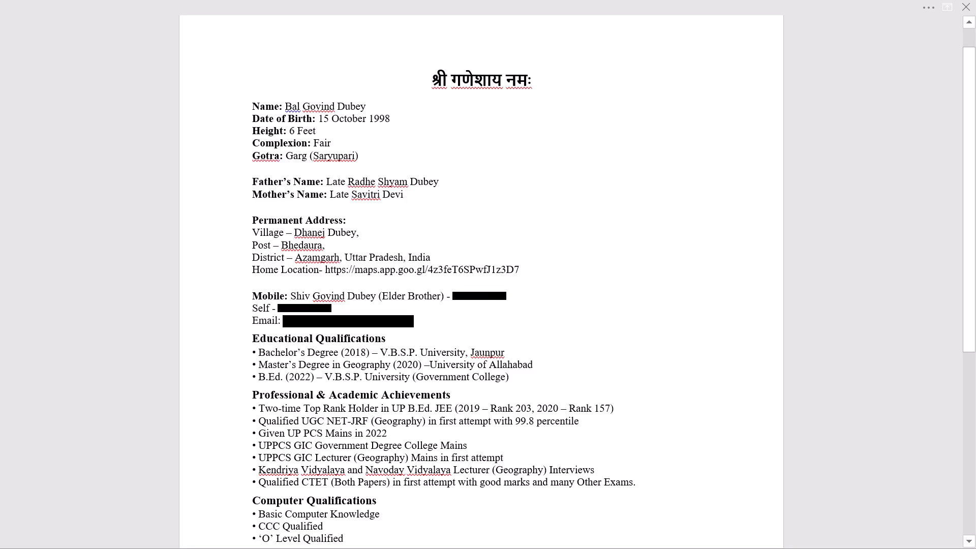
Delete "GIC" from the UPPCS Government Degree College Mains line.
{"action": "left_click_drag", "start_coordinate": [316, 443], "coordinate": [302, 444]}
{"action": "left_click_drag", "start_coordinate": [302, 444], "coordinate": [294, 444]}
{"action": "key", "text": "BackSpace"}
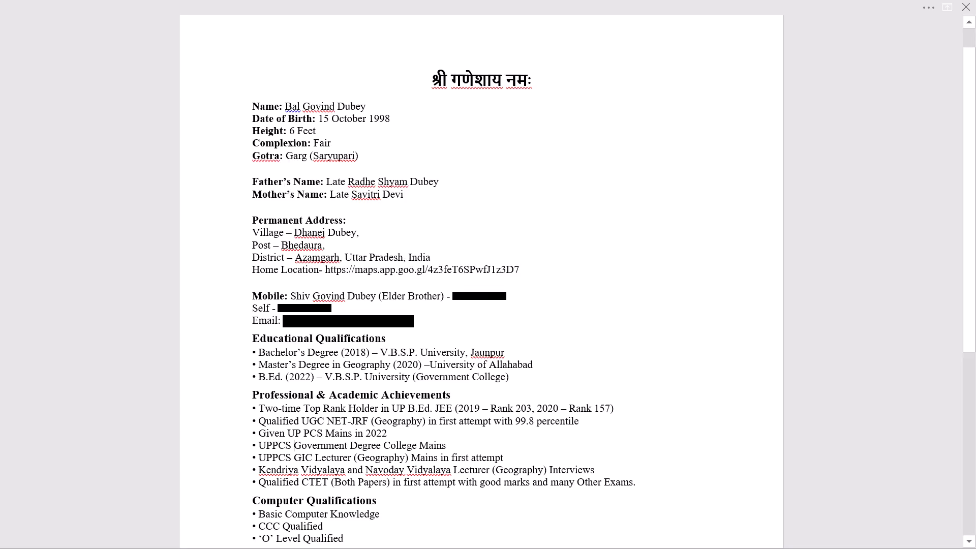
Delete "in first attempt" from the end of the UPPCS GIC Lecturer (Geography) Mains line.
{"action": "left_click_drag", "start_coordinate": [504, 462], "coordinate": [461, 459]}
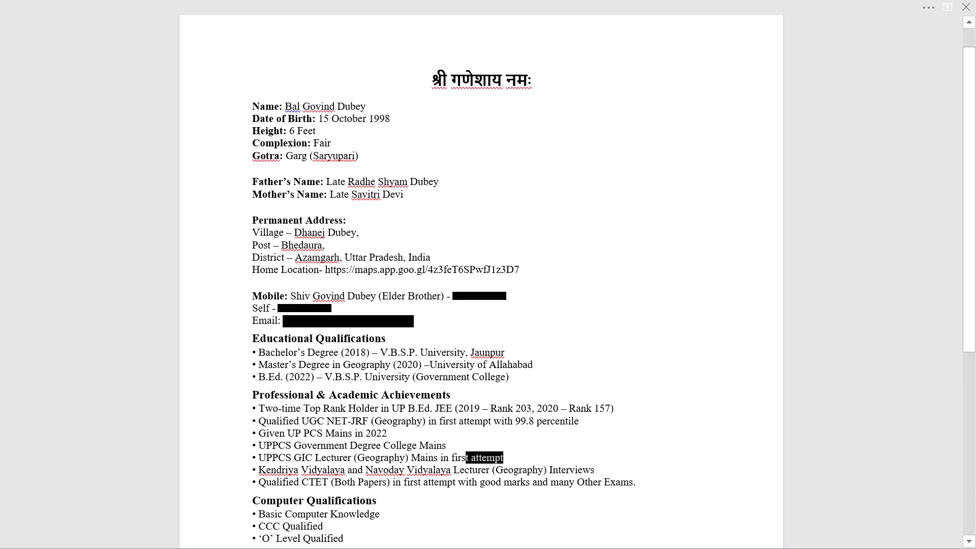
{"action": "left_click_drag", "start_coordinate": [461, 459], "coordinate": [439, 454]}
{"action": "key", "text": "BackSpace"}
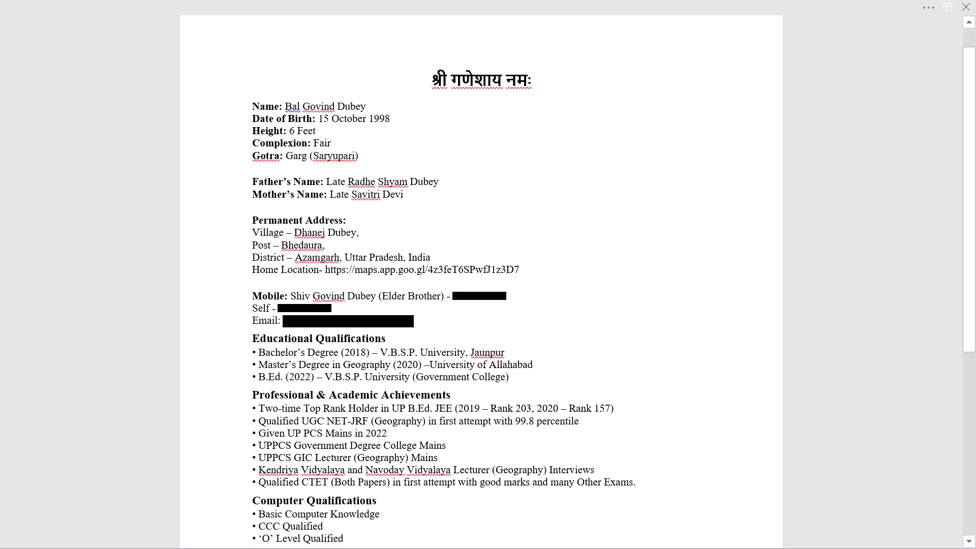
Insert "Assistant Professor" before "Mains" in the UPPCS Government Degree College line, correcting its spelling.
{"action": "left_click", "coordinate": [420, 447]}
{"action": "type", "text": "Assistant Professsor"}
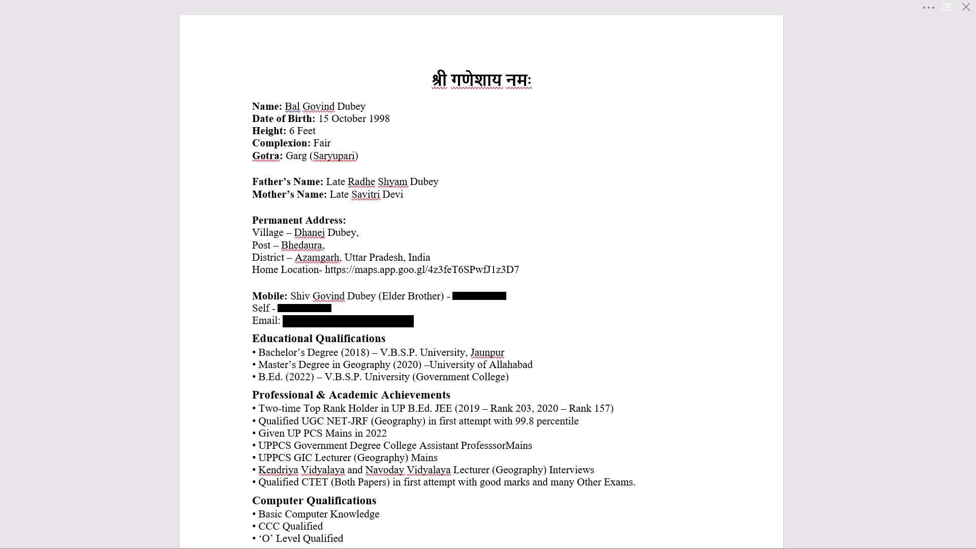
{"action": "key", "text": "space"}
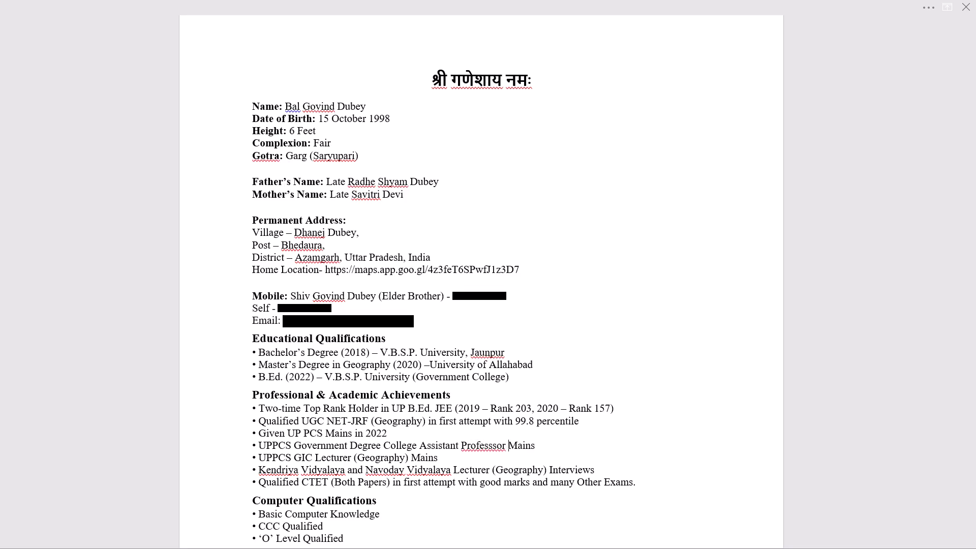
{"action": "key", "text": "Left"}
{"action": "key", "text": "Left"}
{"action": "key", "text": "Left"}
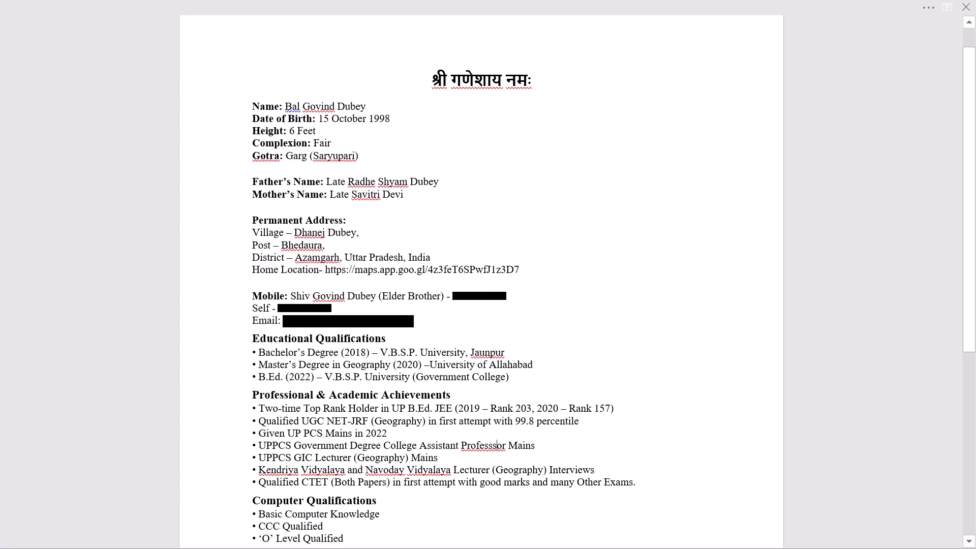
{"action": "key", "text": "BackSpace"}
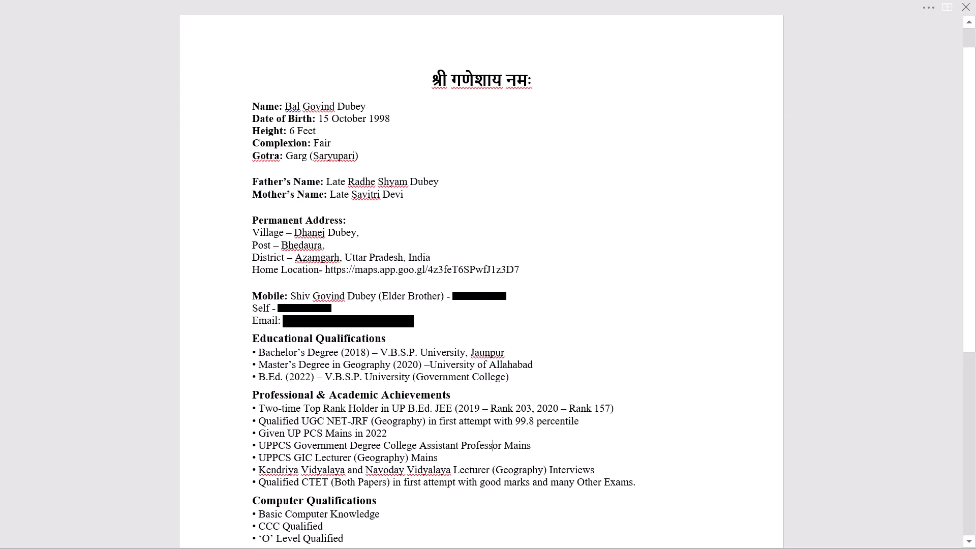
Copy "Given" from the UP PCS Mains line and paste it at the start of both UPPCS entries, after their bullets.
{"action": "left_click_drag", "start_coordinate": [287, 435], "coordinate": [259, 433]}
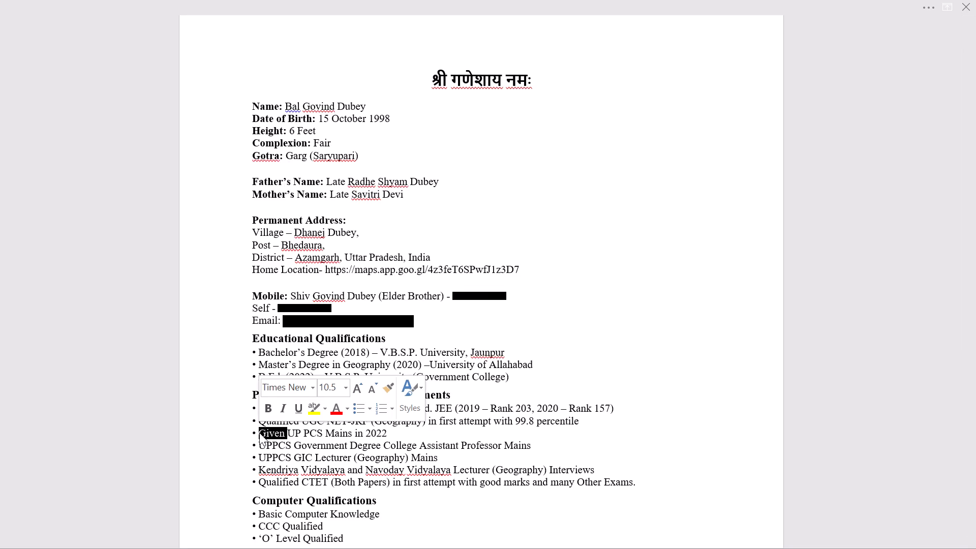
{"action": "key", "text": "ctrl+c"}
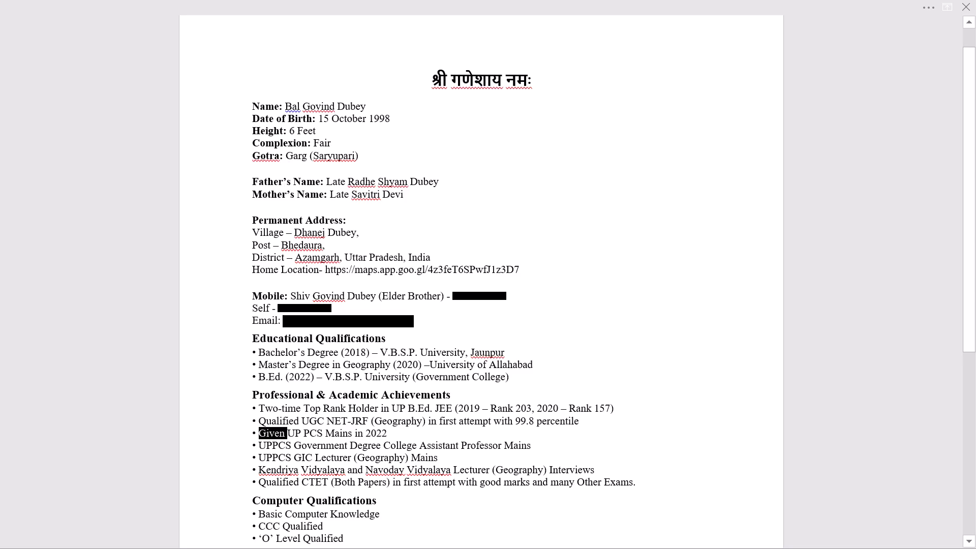
{"action": "left_click", "coordinate": [256, 446]}
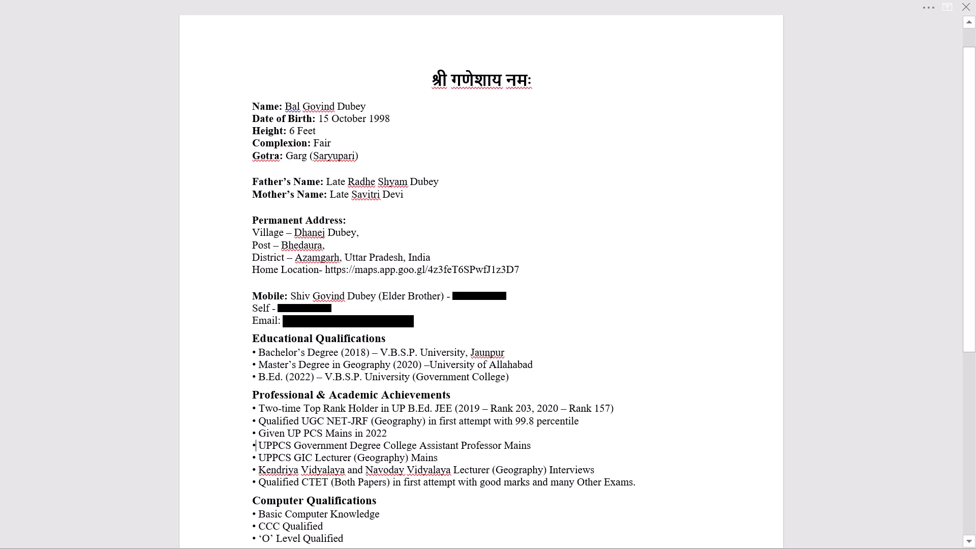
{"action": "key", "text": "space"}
{"action": "key", "text": "ctrl+v"}
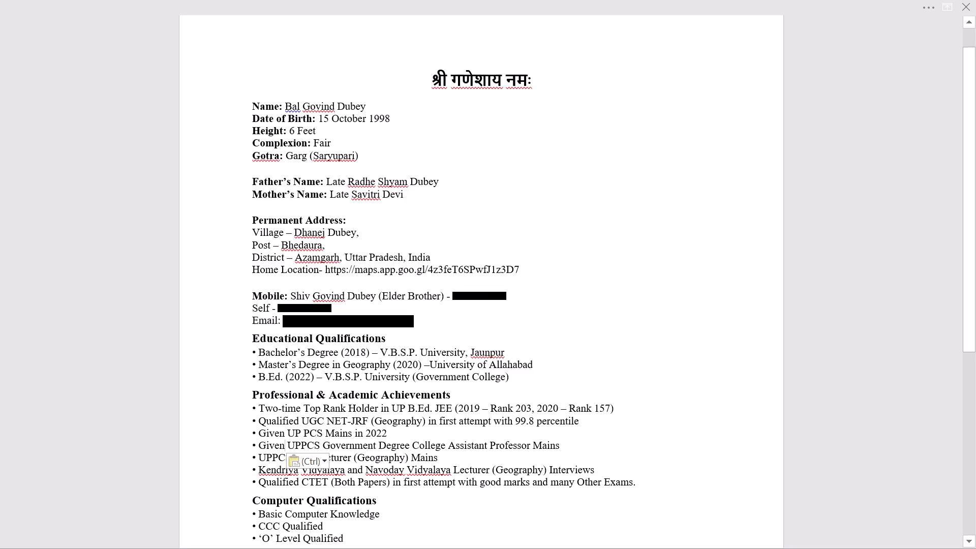
{"action": "left_click", "coordinate": [258, 454]}
{"action": "key", "text": "ctrl+v"}
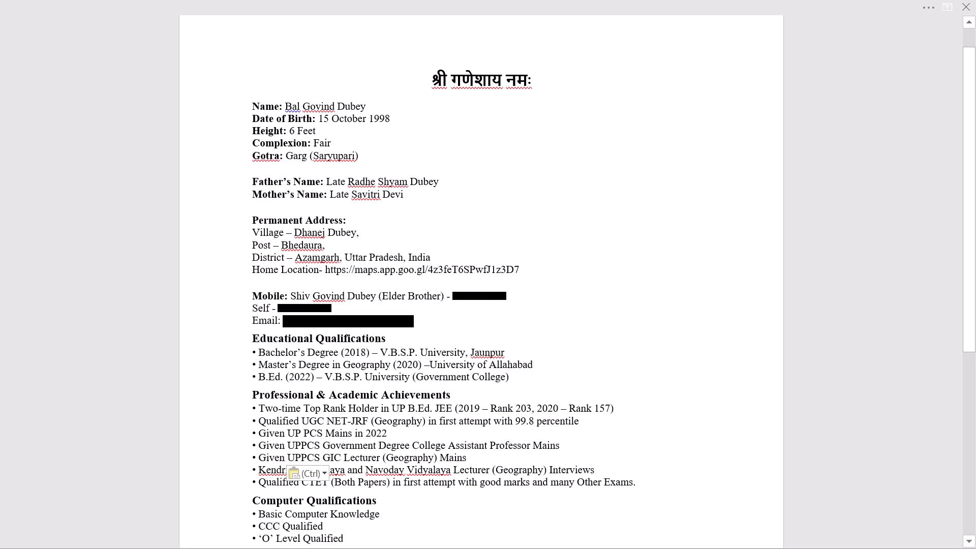
Add a full stop at the end of the Qualified UGC NET-JRF line.
{"action": "left_click", "coordinate": [584, 425]}
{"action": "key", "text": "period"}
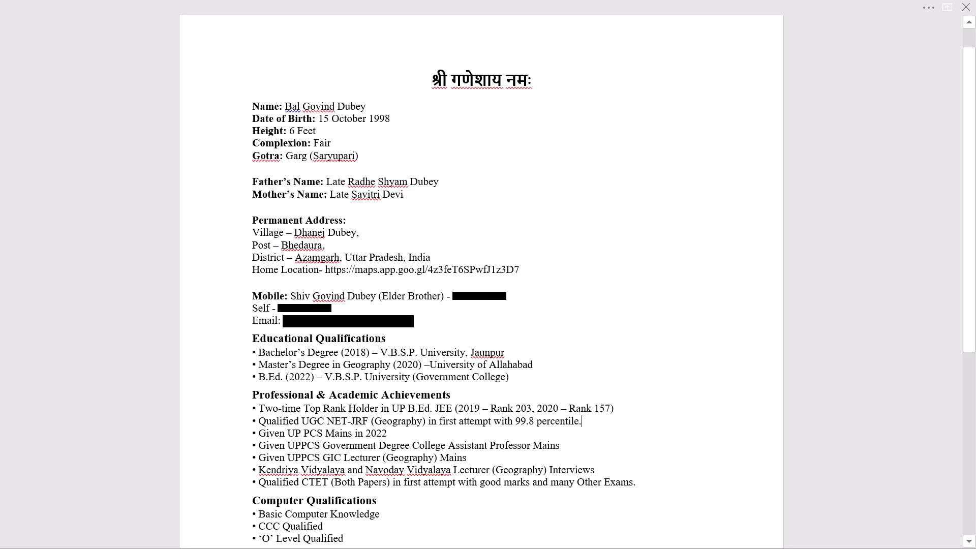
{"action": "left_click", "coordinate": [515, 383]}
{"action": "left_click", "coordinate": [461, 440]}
Paste the copied "Given" at the start of the Kendriya Vidyalaya and Navoday Vidyalaya Lecturer interviews entry, after its bullet.
{"action": "left_click", "coordinate": [260, 464]}
{"action": "key", "text": "ctrl+v"}
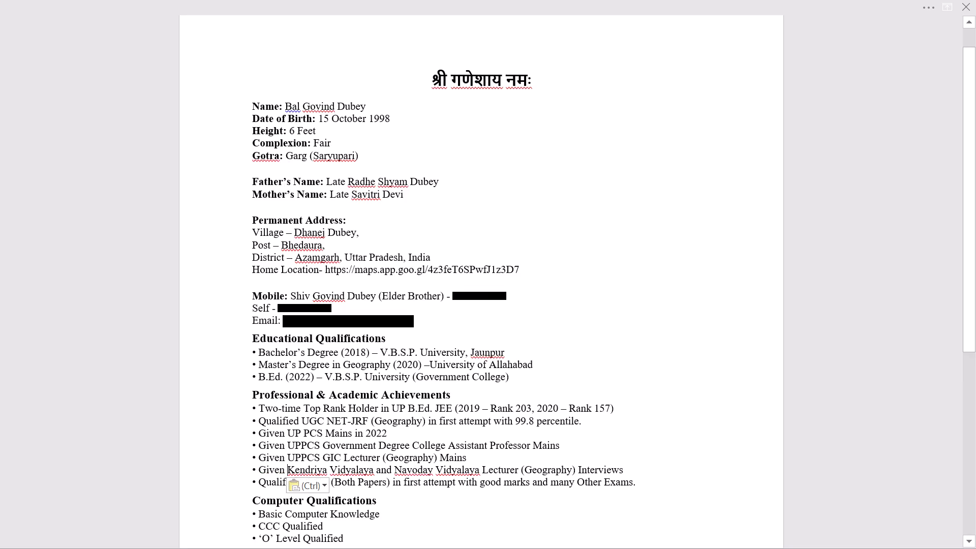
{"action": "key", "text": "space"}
{"action": "key", "text": "BackSpace"}
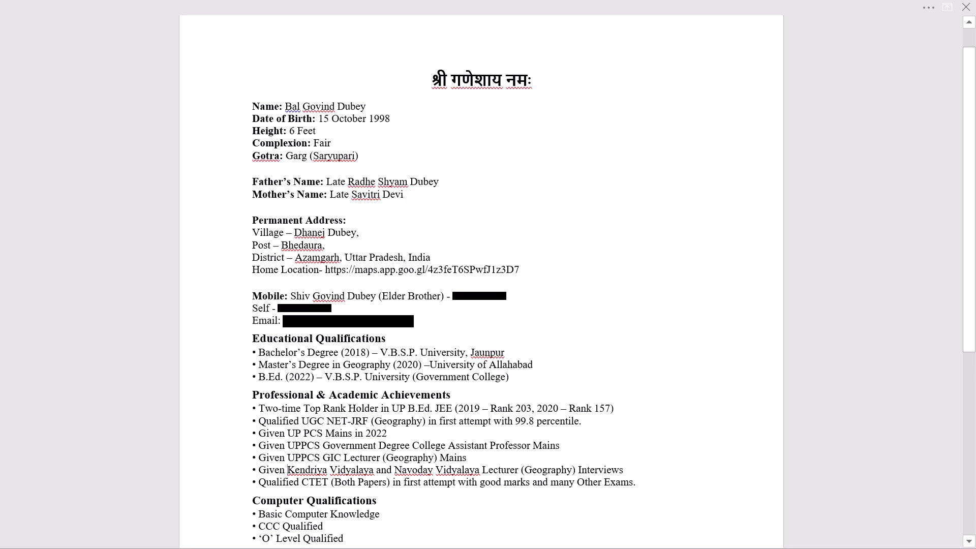
Replace the username part of the e-mail address on the Email line with the new one, keeping its domain.
{"action": "left_click", "coordinate": [972, 78]}
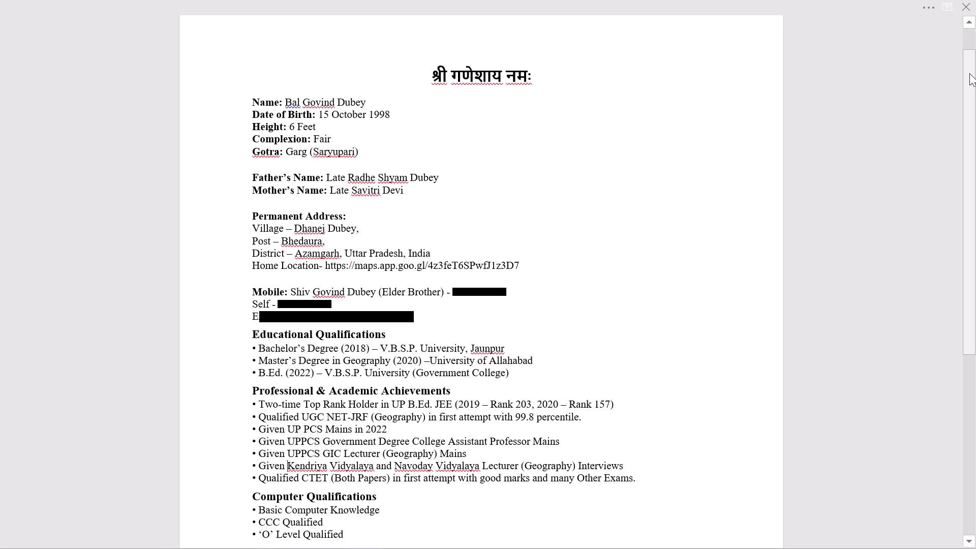
{"action": "left_click_drag", "start_coordinate": [969, 73], "coordinate": [970, 92]}
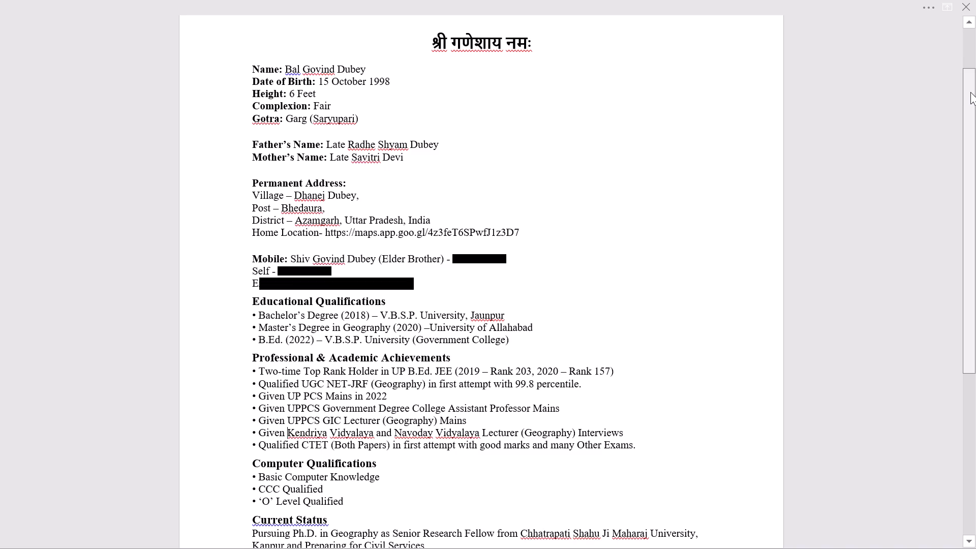
{"action": "left_click_drag", "start_coordinate": [970, 92], "coordinate": [971, 99]}
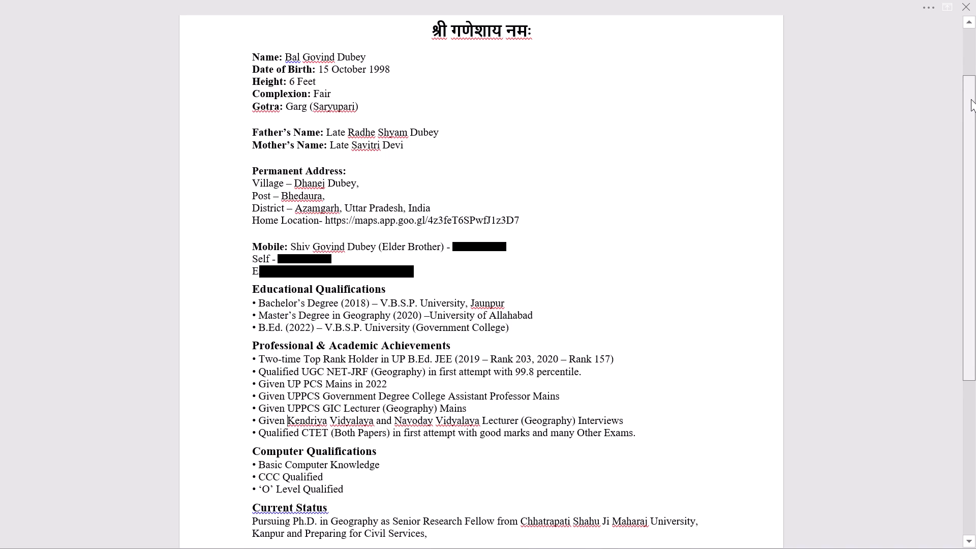
{"action": "left_click_drag", "start_coordinate": [971, 99], "coordinate": [971, 110]}
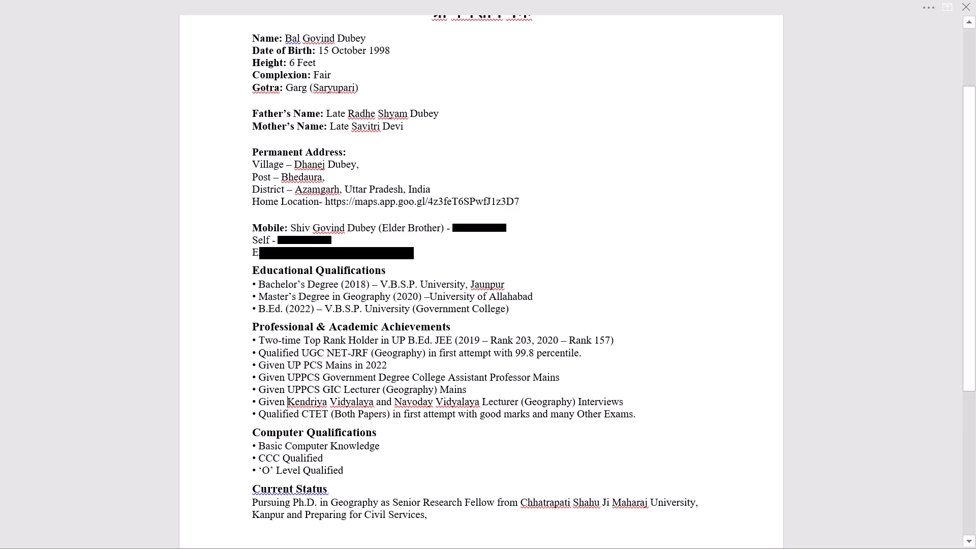
{"action": "left_click_drag", "start_coordinate": [351, 254], "coordinate": [293, 256]}
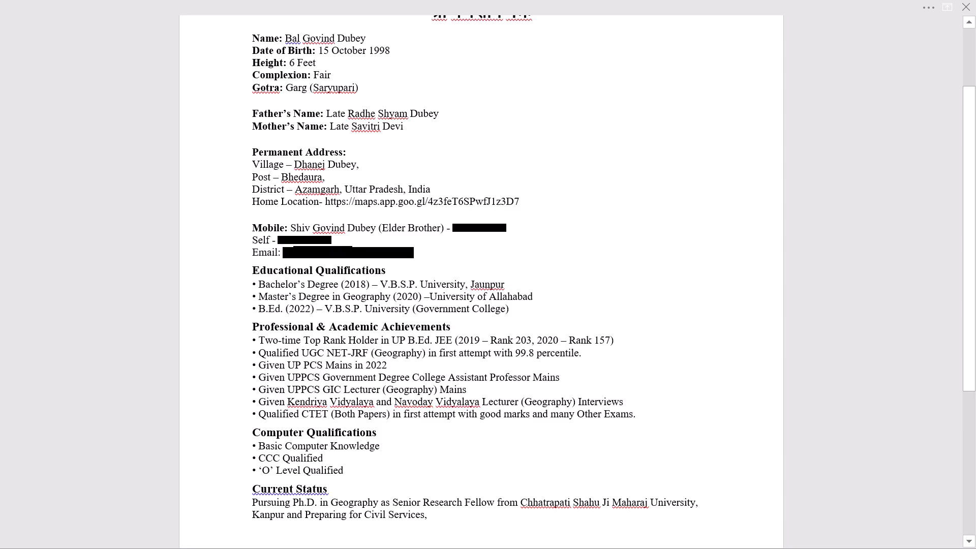
{"action": "left_click_drag", "start_coordinate": [293, 256], "coordinate": [286, 255]}
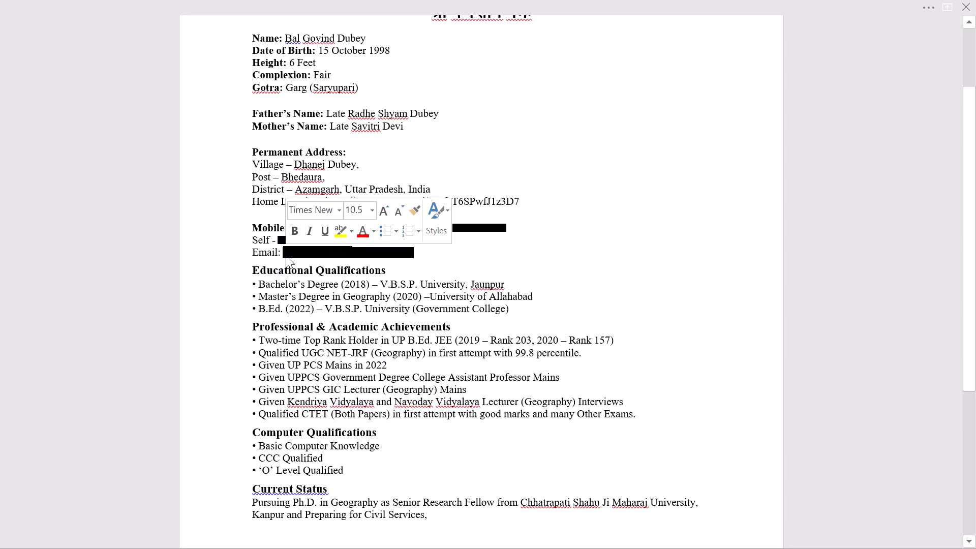
{"action": "key", "text": "BackSpace"}
{"action": "key", "text": "Right"}
{"action": "key", "text": "BackSpace"}
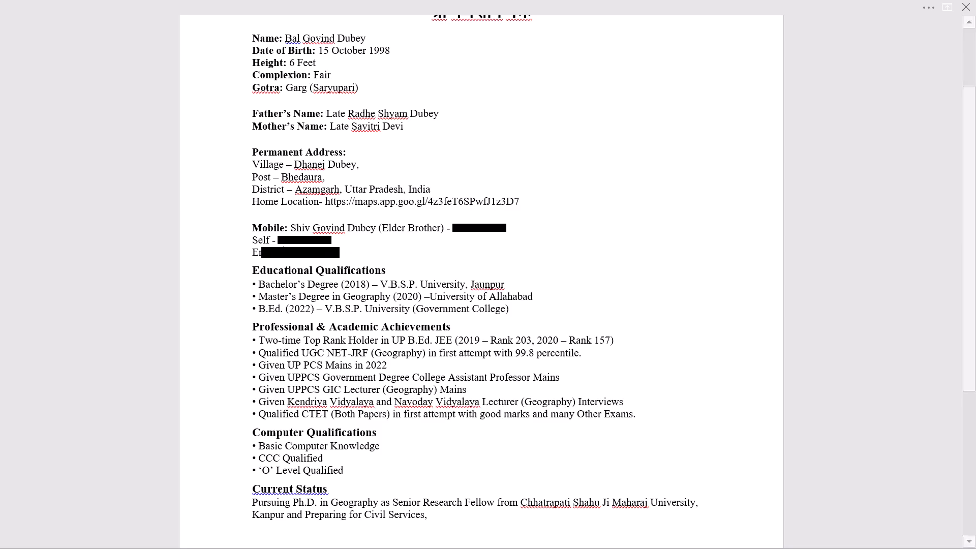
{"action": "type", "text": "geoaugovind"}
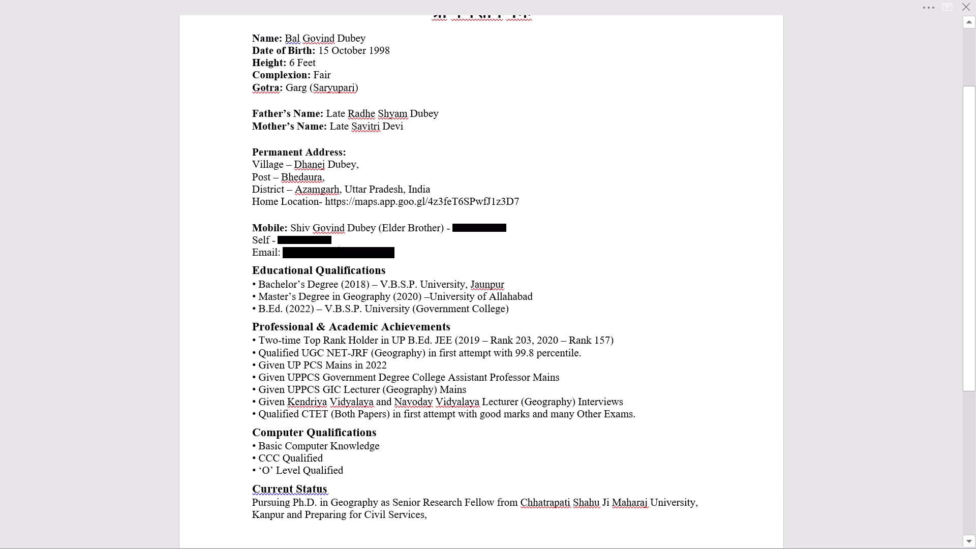
Copy the whole Professional & Academic Achievements section, from its heading through the end of the Qualified CTET entry.
{"action": "left_click", "coordinate": [298, 499]}
{"action": "left_click_drag", "start_coordinate": [249, 332], "coordinate": [261, 375]}
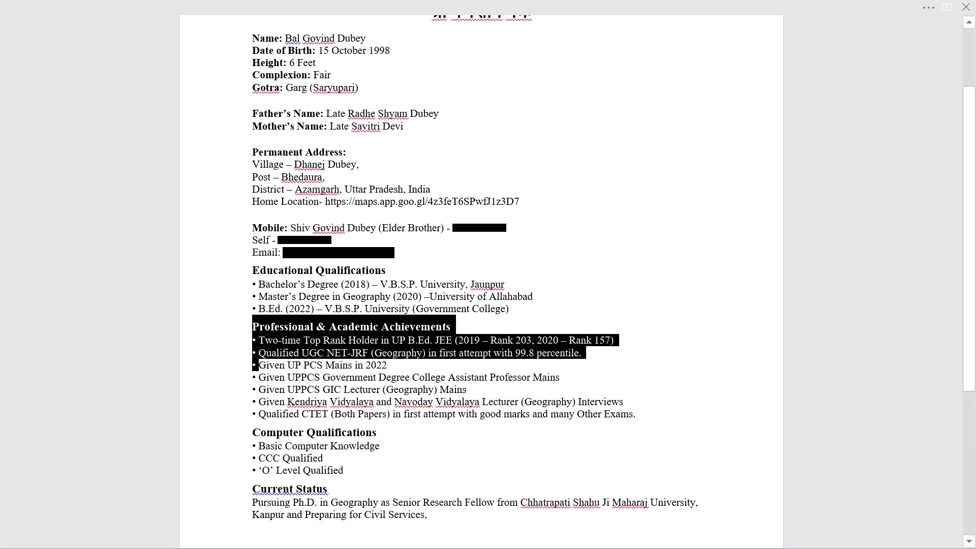
{"action": "left_click_drag", "start_coordinate": [261, 375], "coordinate": [558, 429]}
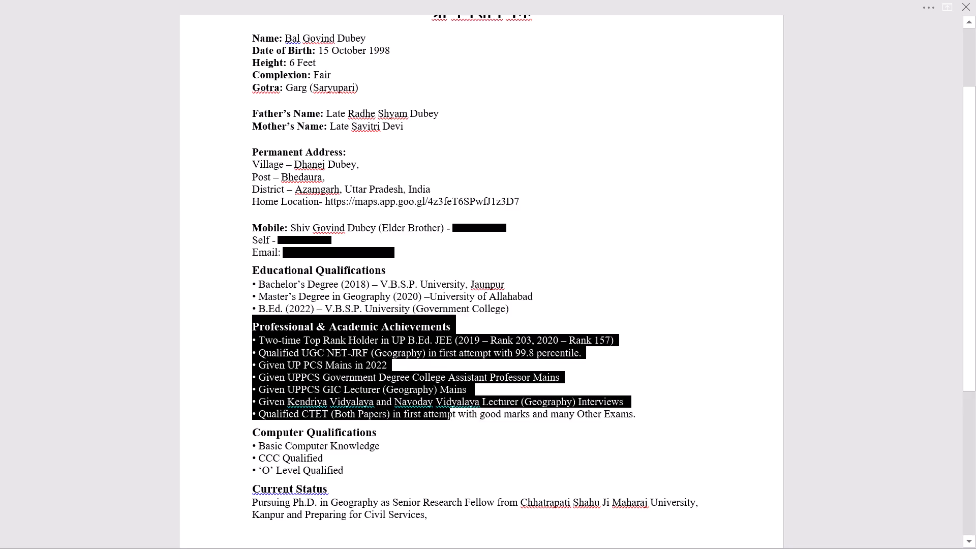
{"action": "left_click_drag", "start_coordinate": [558, 429], "coordinate": [638, 413]}
{"action": "key", "text": "ctrl+c"}
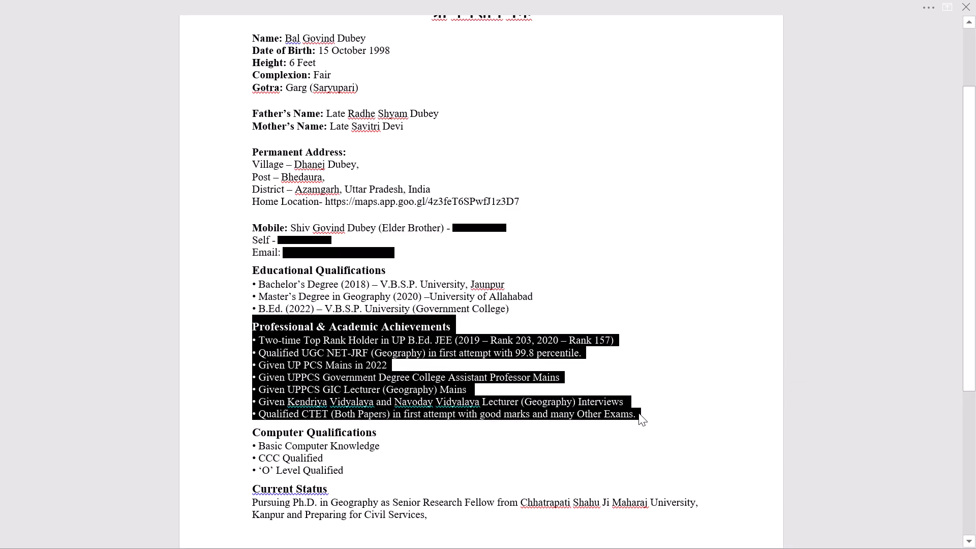
{"action": "left_click", "coordinate": [936, 11]}
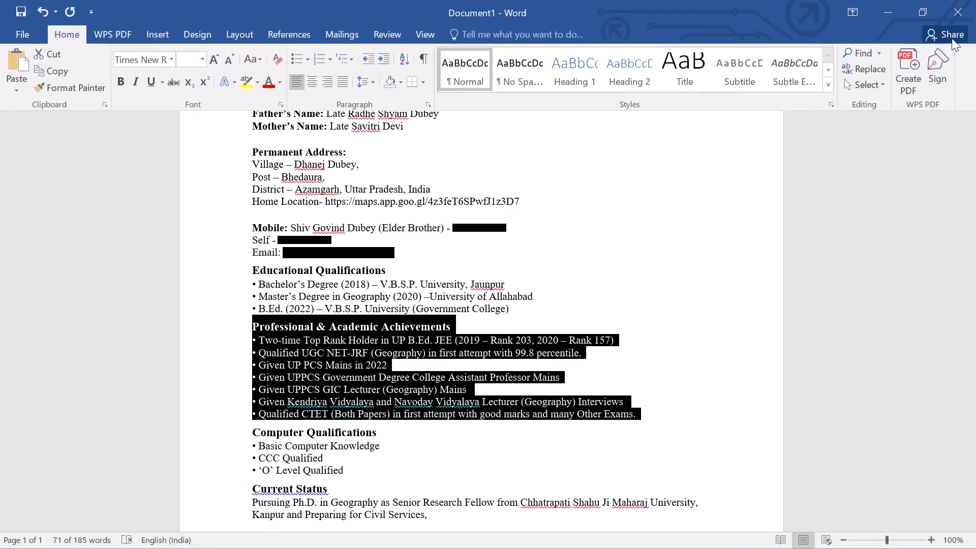
Minimize the biodata document window to reach the desktop.
{"action": "left_click", "coordinate": [894, 10]}
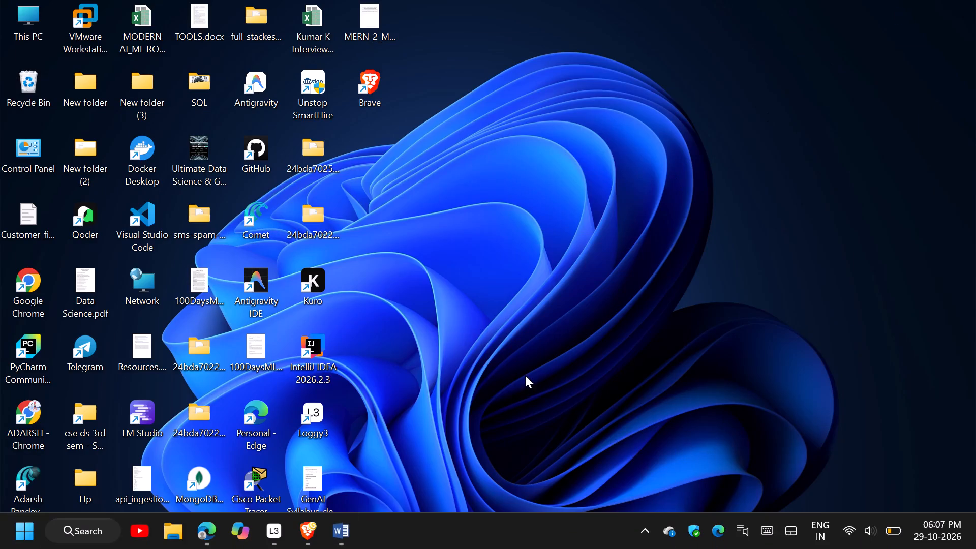
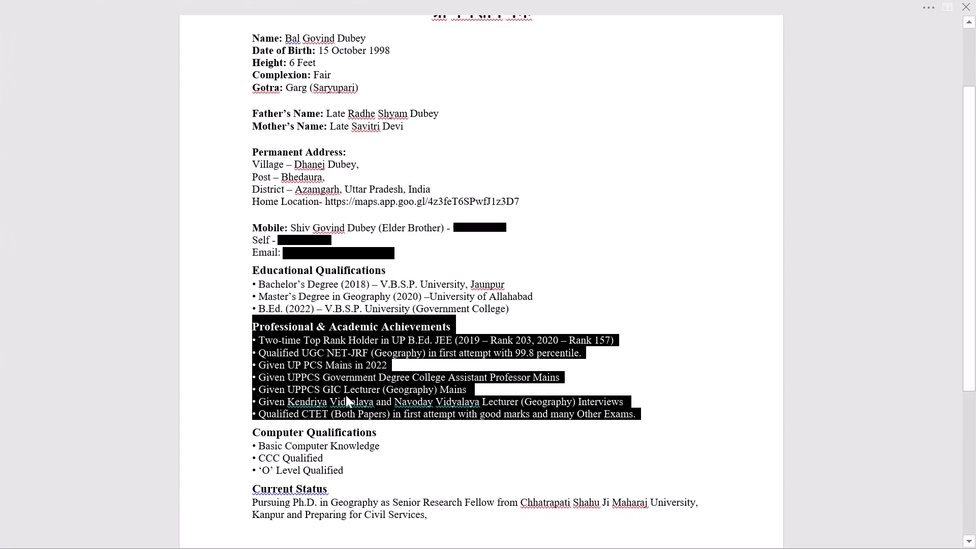
{"action": "key", "text": "BackSpace"}
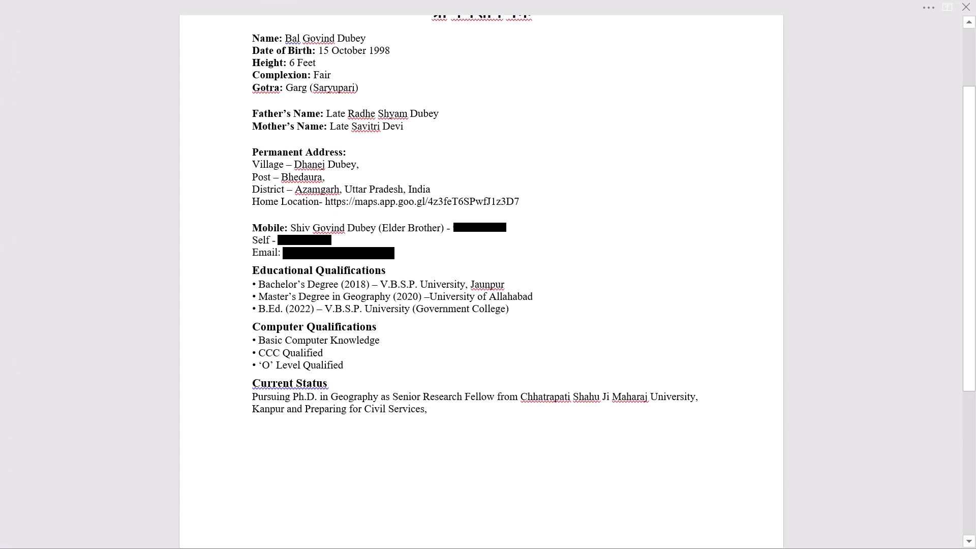
{"action": "key", "text": "ctrl+v"}
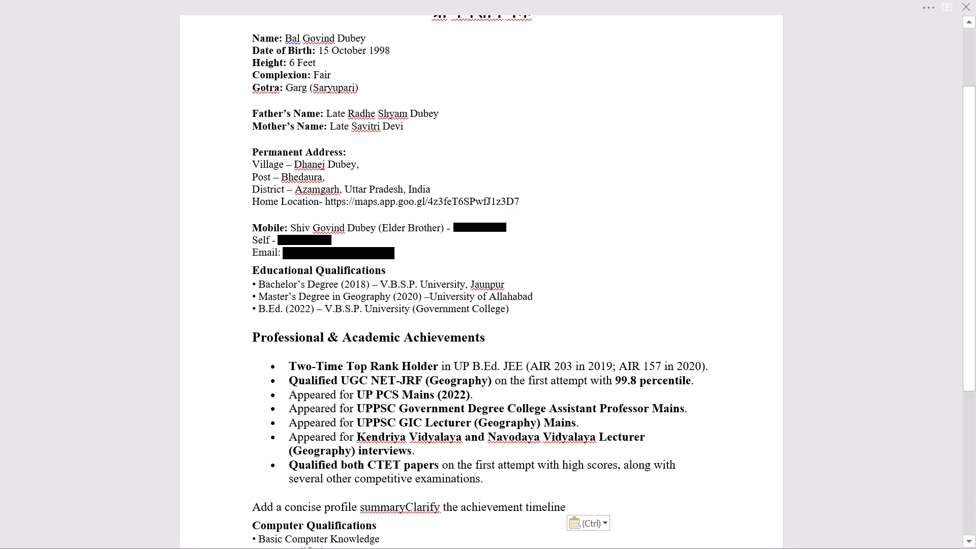
{"action": "left_click", "coordinate": [582, 524]}
{"action": "left_click", "coordinate": [582, 490]}
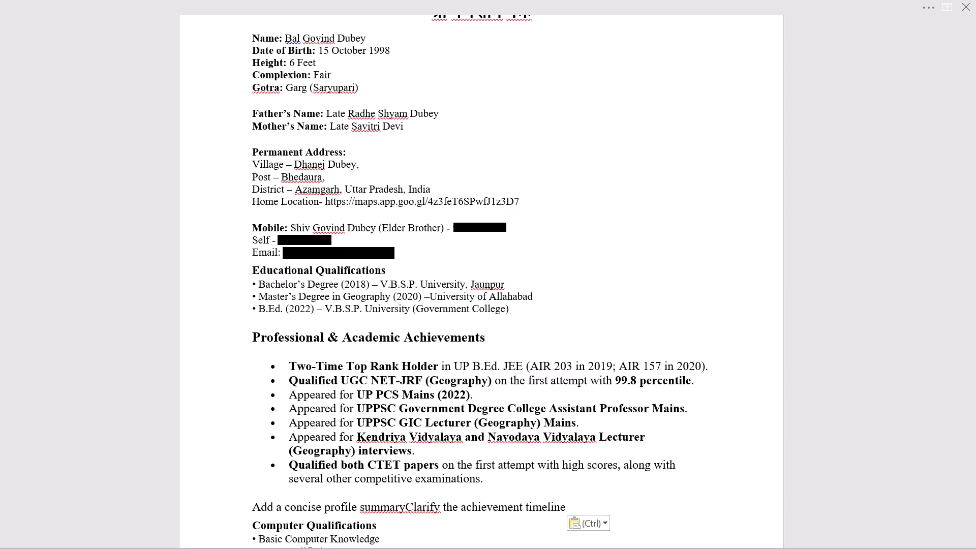
Delete the stray line "Add a concise profile summaryClarify the achievement timeline" above Computer Qualifications.
{"action": "left_click_drag", "start_coordinate": [591, 506], "coordinate": [247, 508]}
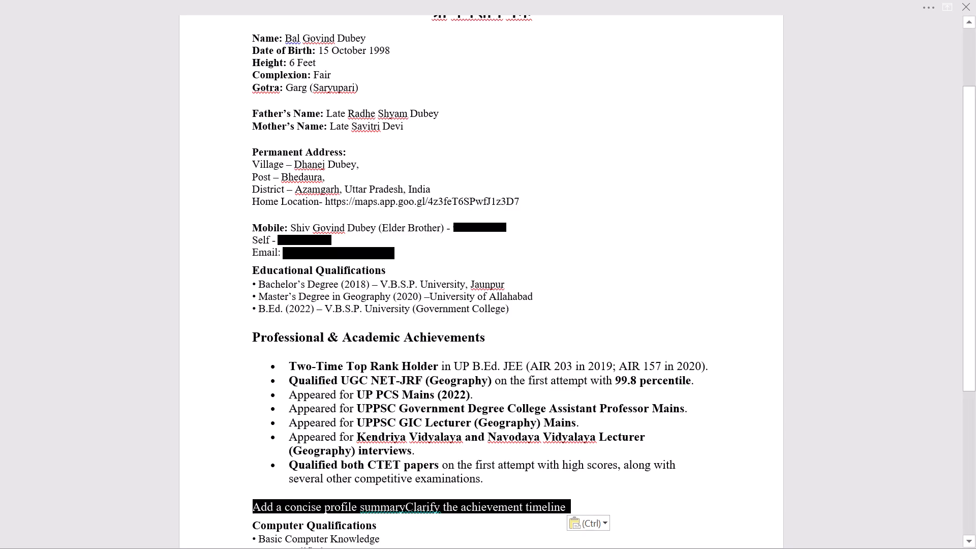
{"action": "key", "text": "BackSpace"}
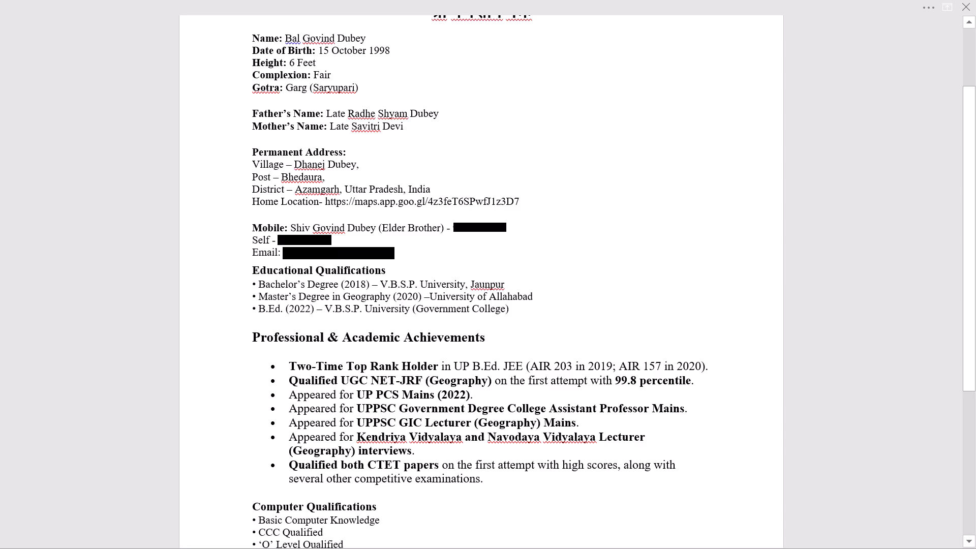
Replace "AIR" before 203 with "Rank" in the Two-Time Top Rank Holder bullet.
{"action": "left_click_drag", "start_coordinate": [967, 188], "coordinate": [970, 218]}
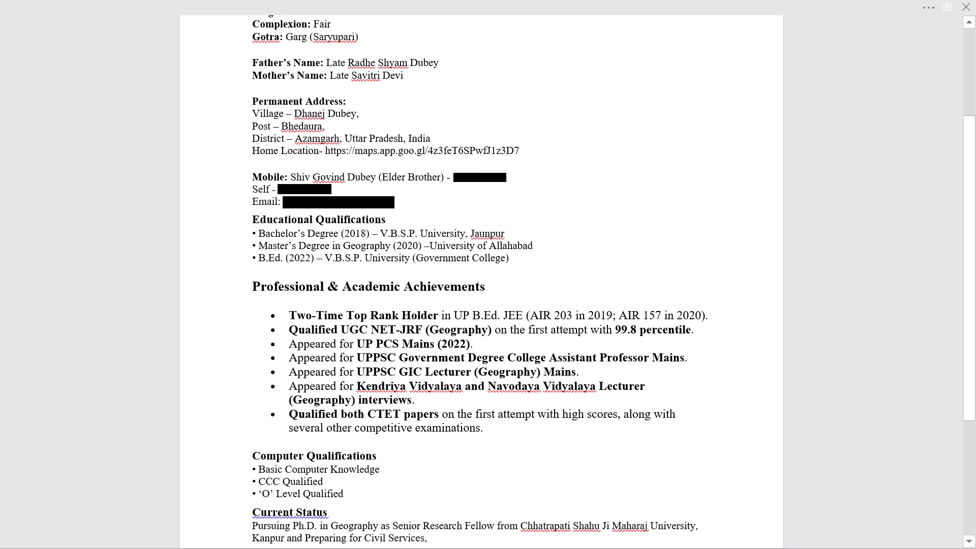
{"action": "left_click_drag", "start_coordinate": [548, 312], "coordinate": [534, 313]}
{"action": "type", "text": "Rank"}
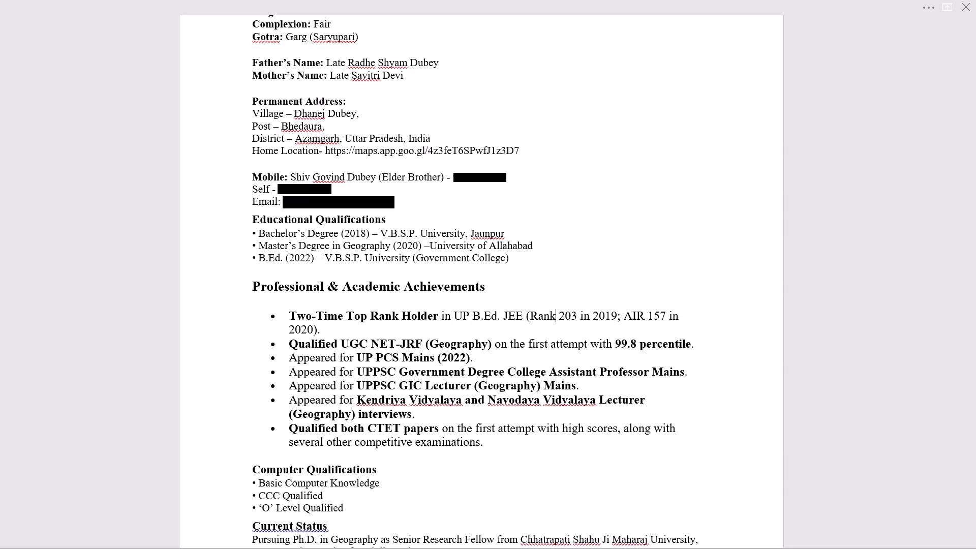
Delete "AIR" before "157 in 2020" in the Two-Time Top Rank Holder bullet.
{"action": "key", "text": "Right"}
{"action": "key", "text": "Right"}
{"action": "key", "text": "Right"}
{"action": "key", "text": "Right"}
{"action": "key", "text": "Right"}
{"action": "key", "text": "Right"}
{"action": "key", "text": "Right"}
{"action": "key", "text": "Right"}
{"action": "key", "text": "Right"}
{"action": "key", "text": "Right"}
{"action": "key", "text": "Right"}
{"action": "key", "text": "Right"}
{"action": "key", "text": "Right"}
{"action": "key", "text": "Right"}
{"action": "key", "text": "Right"}
{"action": "key", "text": "Right"}
{"action": "key", "text": "Right"}
{"action": "key", "text": "Right"}
{"action": "key", "text": "Right"}
{"action": "key", "text": "Left"}
{"action": "key", "text": "Left"}
{"action": "key", "text": "BackSpace"}
{"action": "key", "text": "BackSpace"}
{"action": "key", "text": "BackSpace"}
{"action": "key", "text": "BackSpace"}
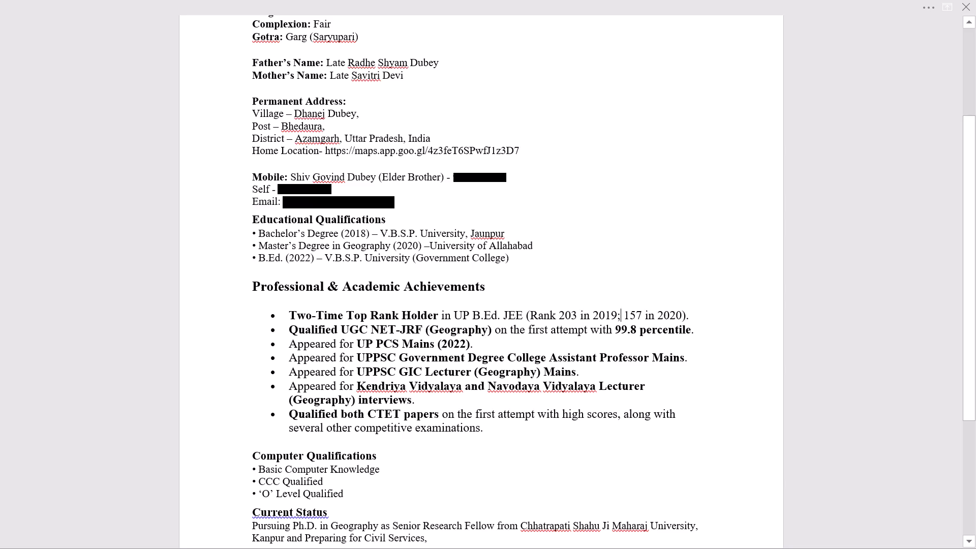
Save the biodata as a Word document named "Govind" in the Desktop folder on This PC.
{"action": "left_click", "coordinate": [640, 13]}
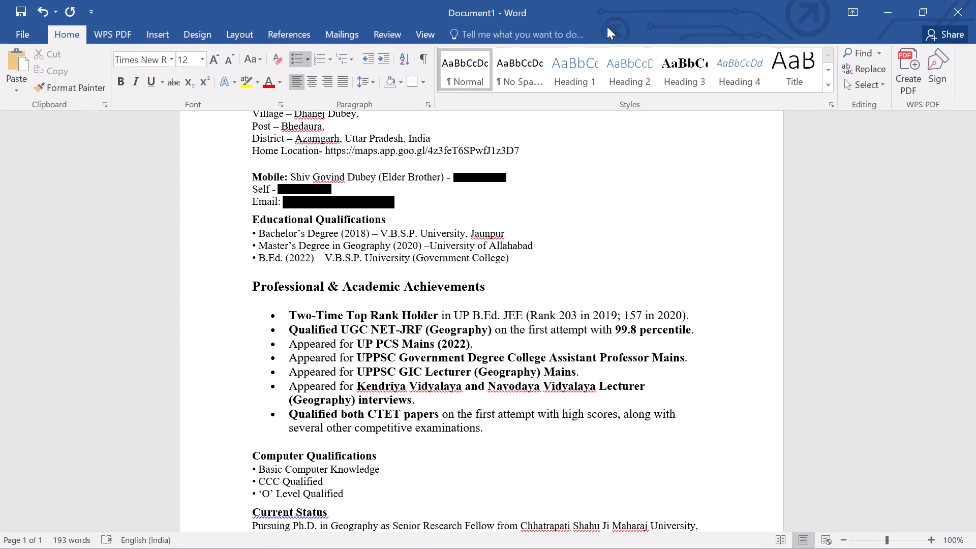
{"action": "left_click", "coordinate": [24, 12]}
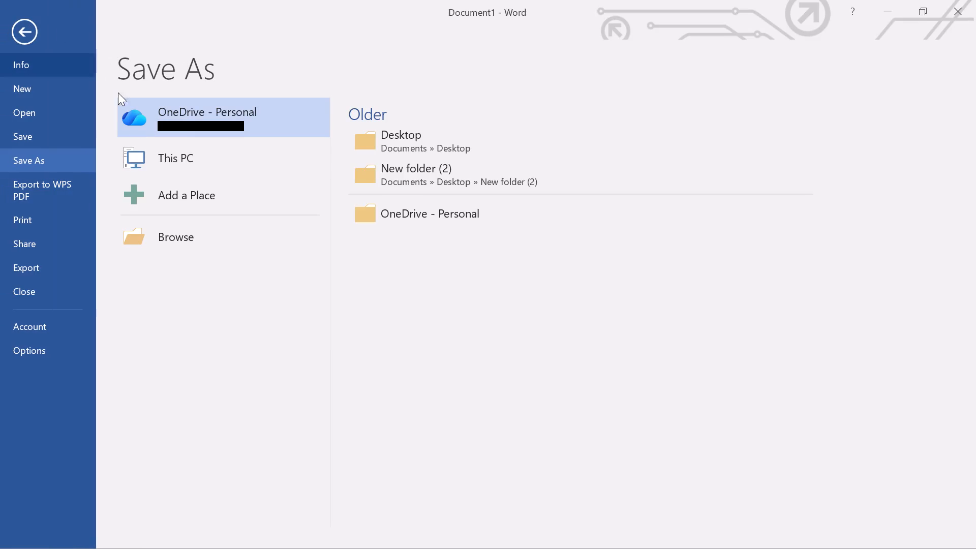
{"action": "left_click", "coordinate": [175, 165]}
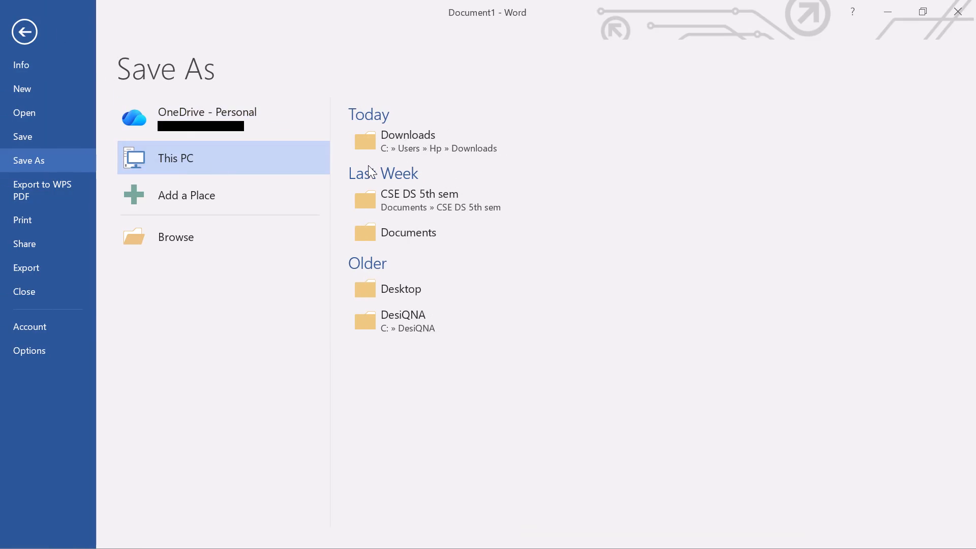
{"action": "left_click", "coordinate": [416, 286]}
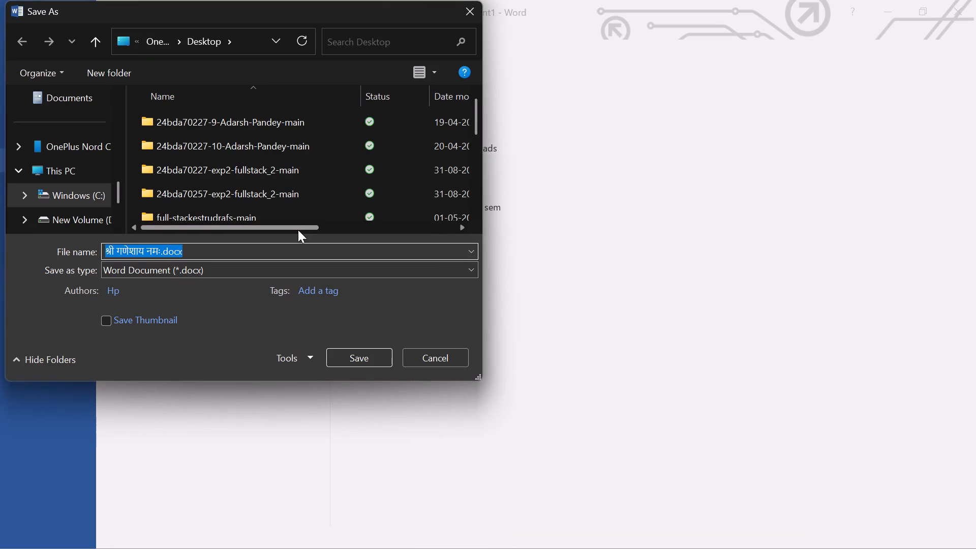
{"action": "type", "text": "Govind"}
{"action": "key", "text": "space"}
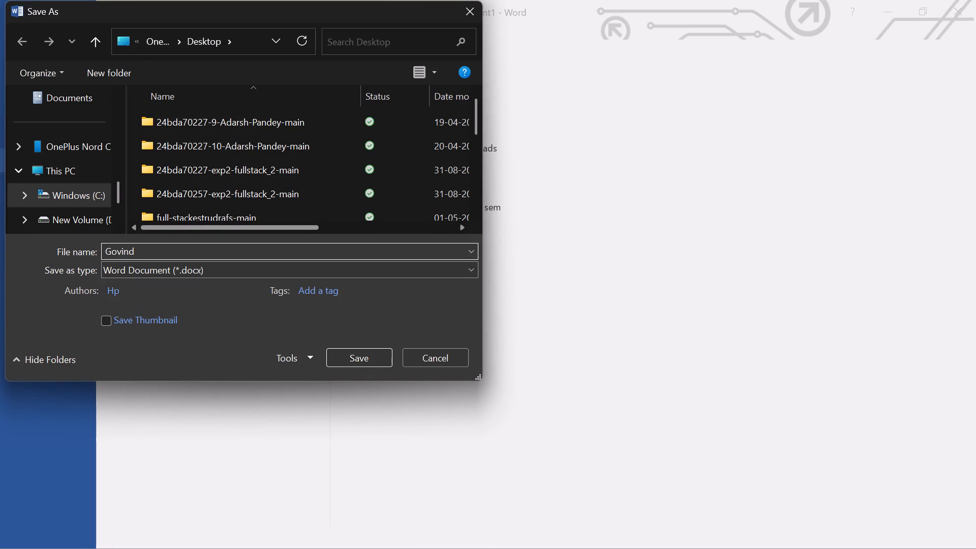
{"action": "left_click", "coordinate": [370, 363]}
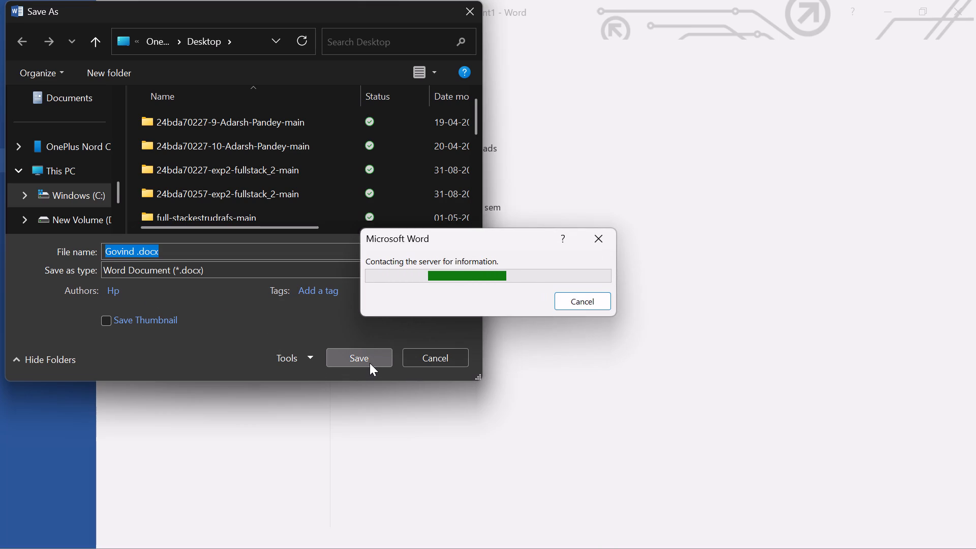
{"action": "left_click", "coordinate": [561, 333]}
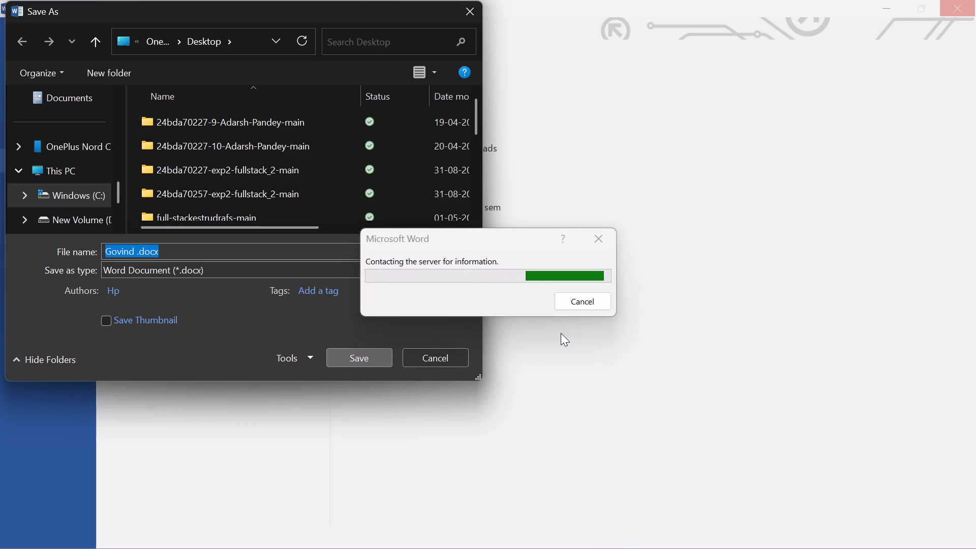
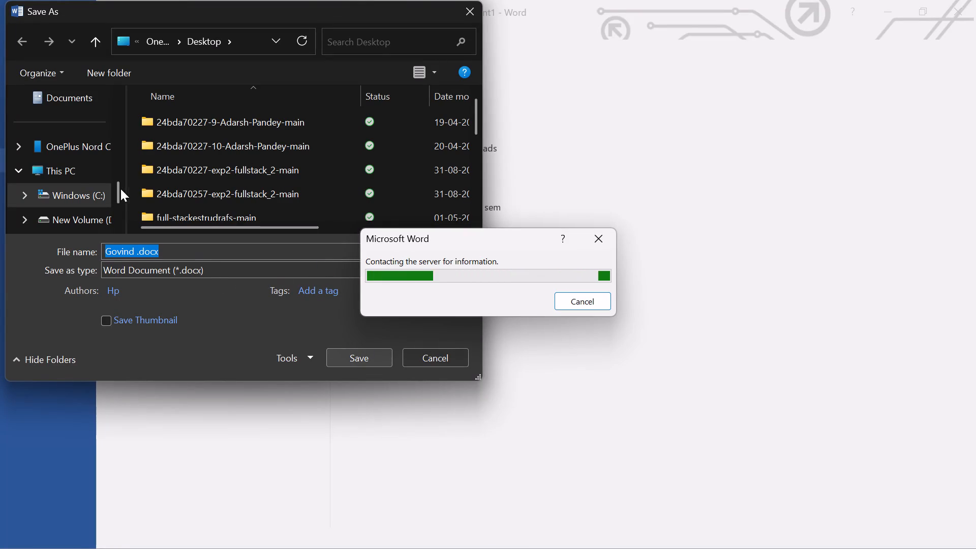
Dismiss the not-responding prompt and cancel Word's pending server contact during the save.
{"action": "left_click", "coordinate": [87, 190]}
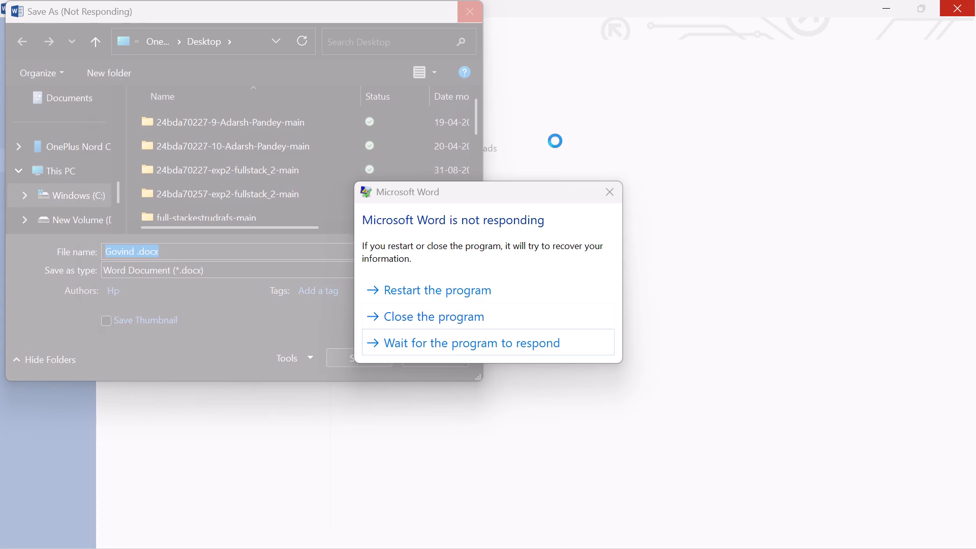
{"action": "left_click", "coordinate": [618, 192]}
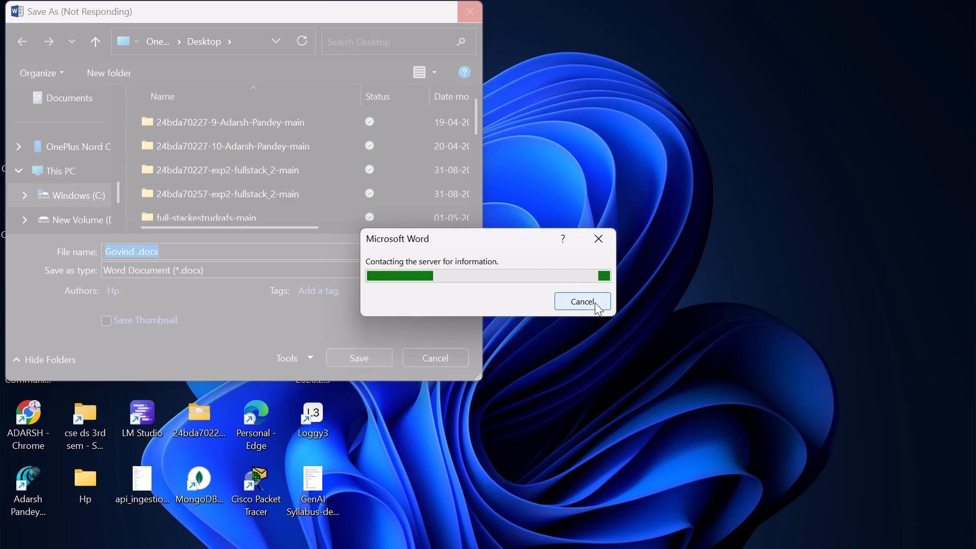
{"action": "left_click", "coordinate": [595, 303]}
{"action": "left_click", "coordinate": [595, 302]}
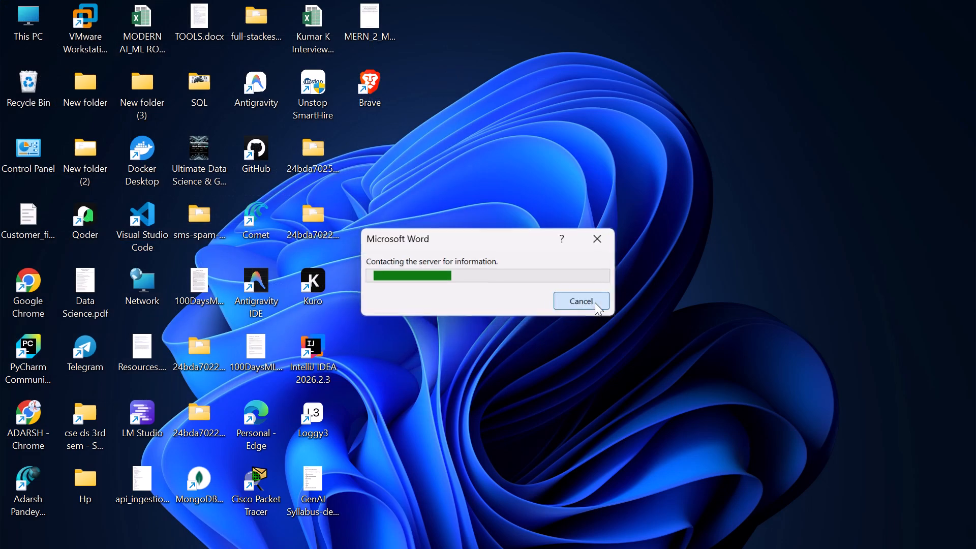
Refresh the desktop to check for the saved Govind document.
{"action": "right_click", "coordinate": [595, 302]}
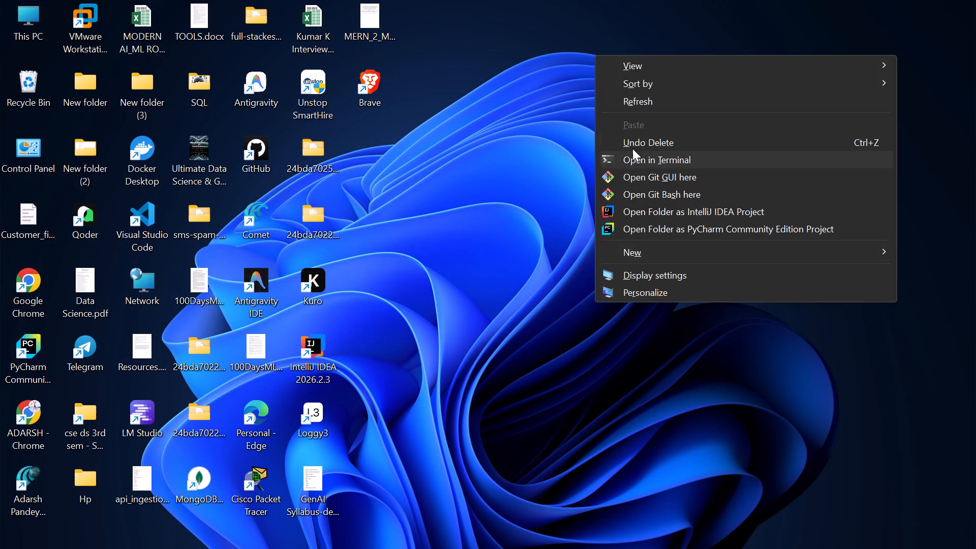
{"action": "left_click", "coordinate": [651, 107]}
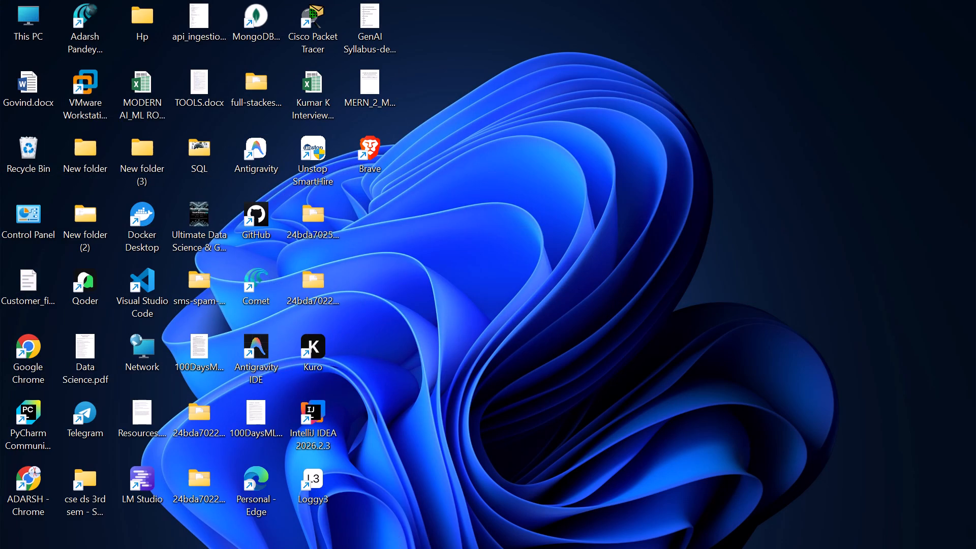
Switch back to the Word document and review the biodata from the top heading down to Current Status.
{"action": "left_click", "coordinate": [342, 527]}
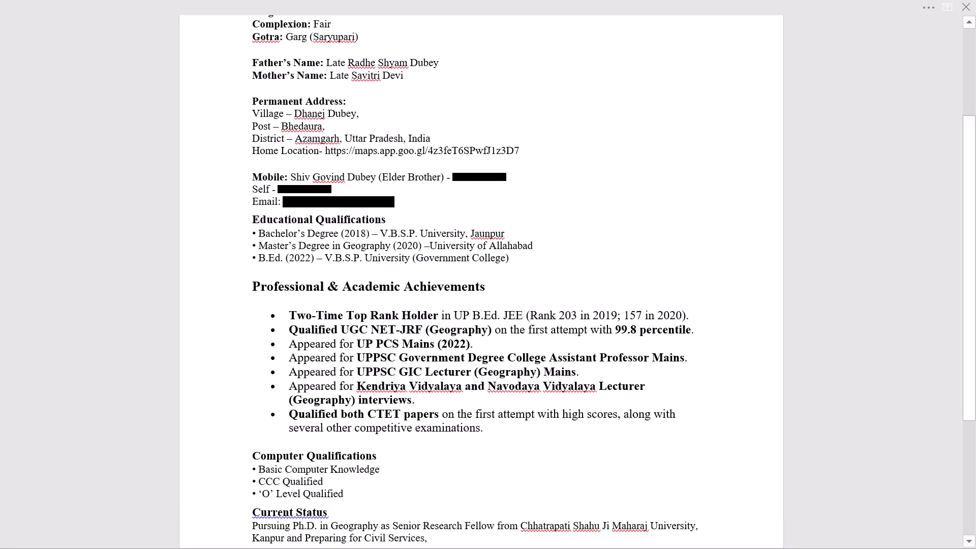
{"action": "left_click_drag", "start_coordinate": [975, 215], "coordinate": [970, 310]}
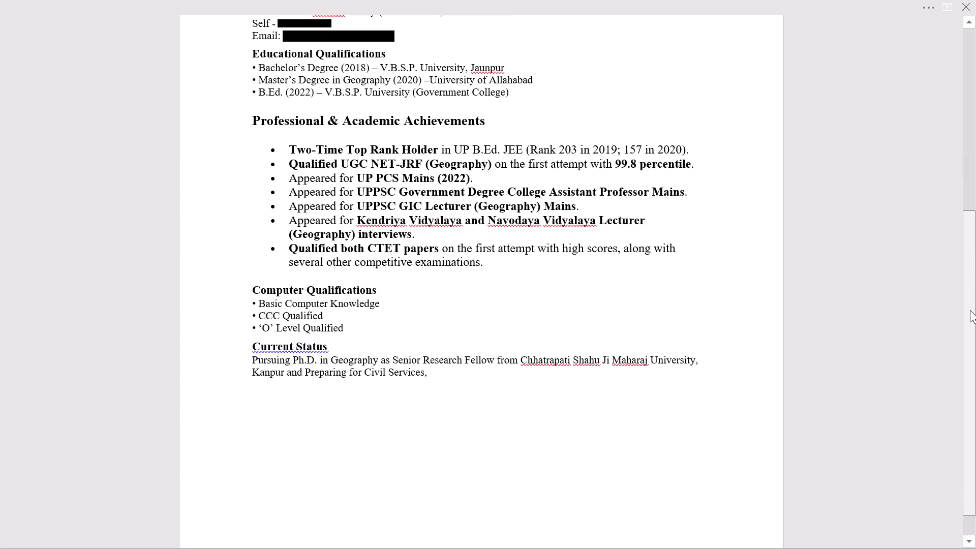
{"action": "left_click_drag", "start_coordinate": [970, 310], "coordinate": [914, 120]}
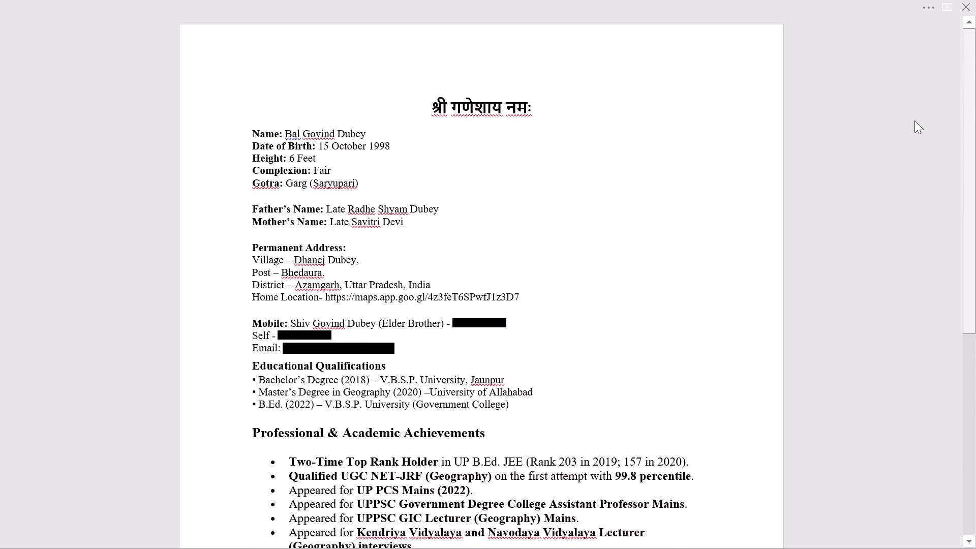
{"action": "left_click_drag", "start_coordinate": [914, 120], "coordinate": [914, 120]}
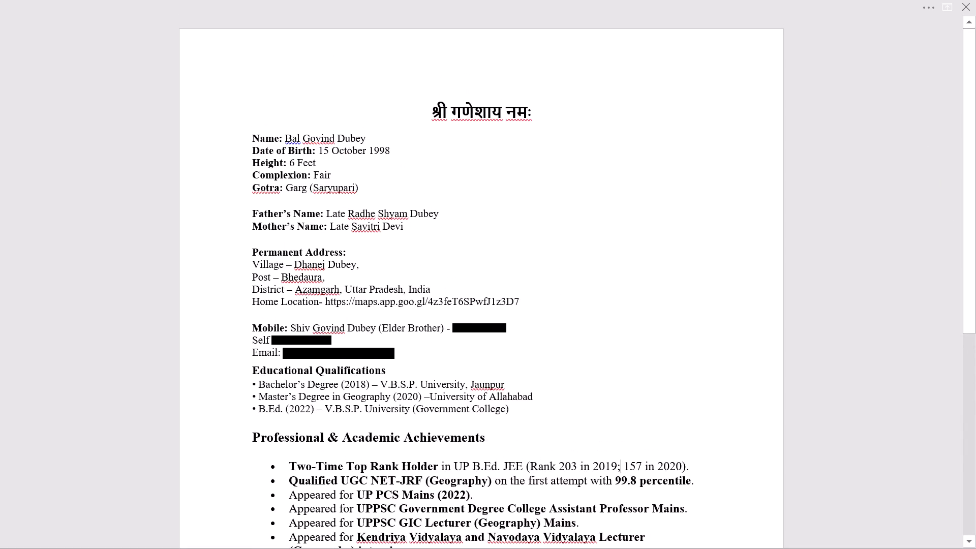
{"action": "left_click", "coordinate": [946, 155]}
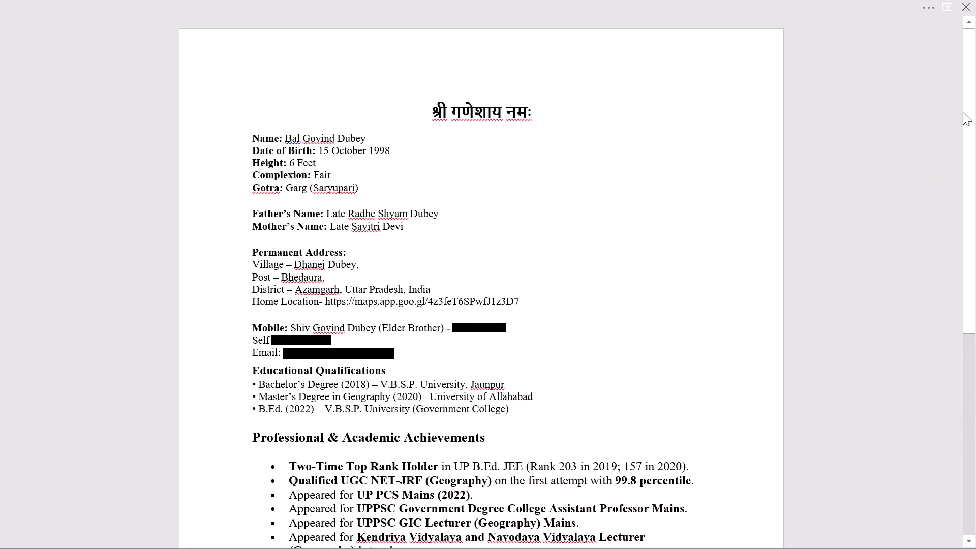
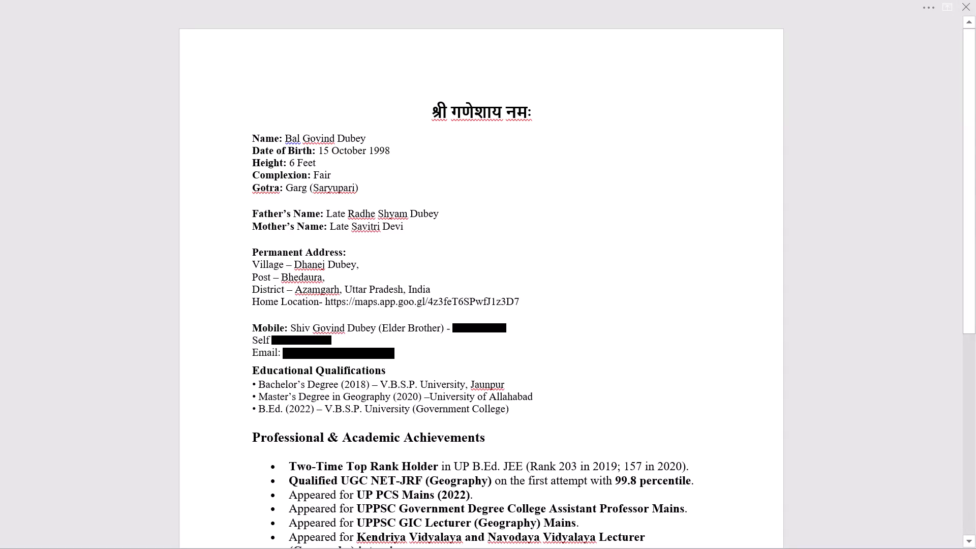
Add an unbulleted line below the last bullet of Professional & Academic Achievements, after "several other competitive examinations.".
{"action": "left_click_drag", "start_coordinate": [968, 145], "coordinate": [971, 198]}
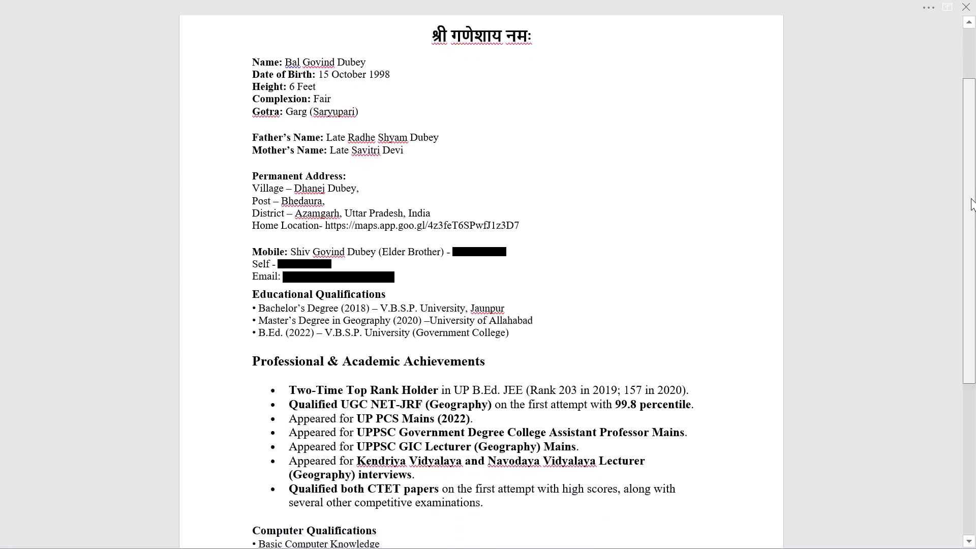
{"action": "left_click_drag", "start_coordinate": [971, 198], "coordinate": [973, 239]}
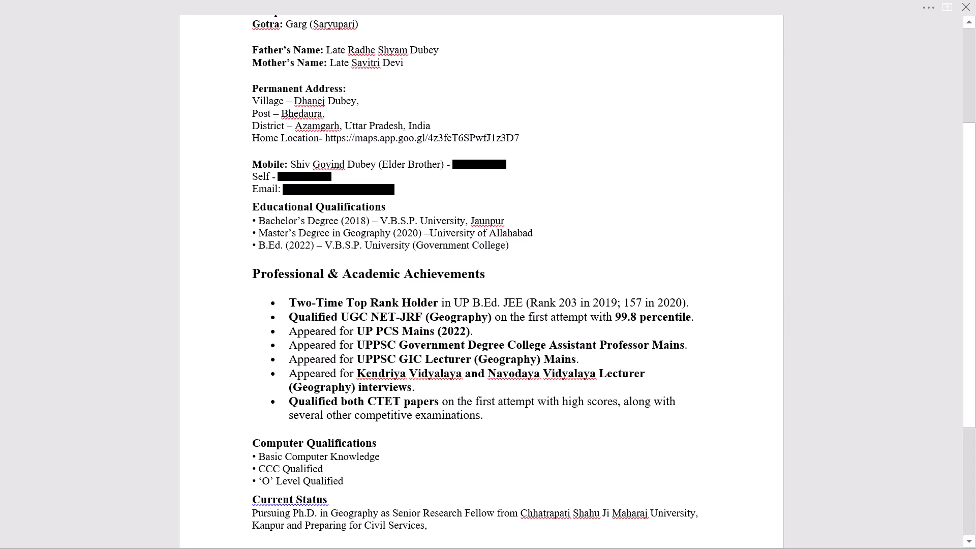
{"action": "left_click", "coordinate": [492, 417]}
{"action": "key", "text": "Return"}
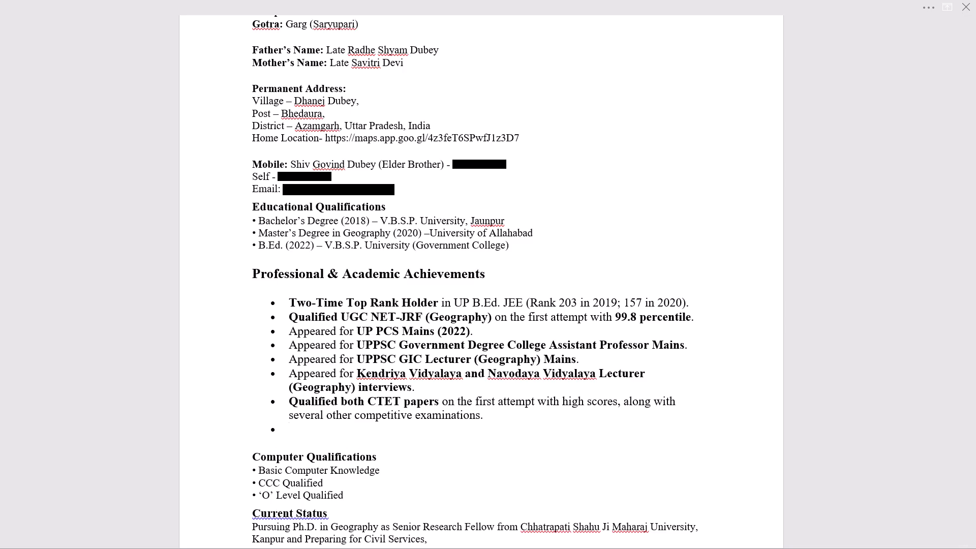
{"action": "key", "text": "BackSpace"}
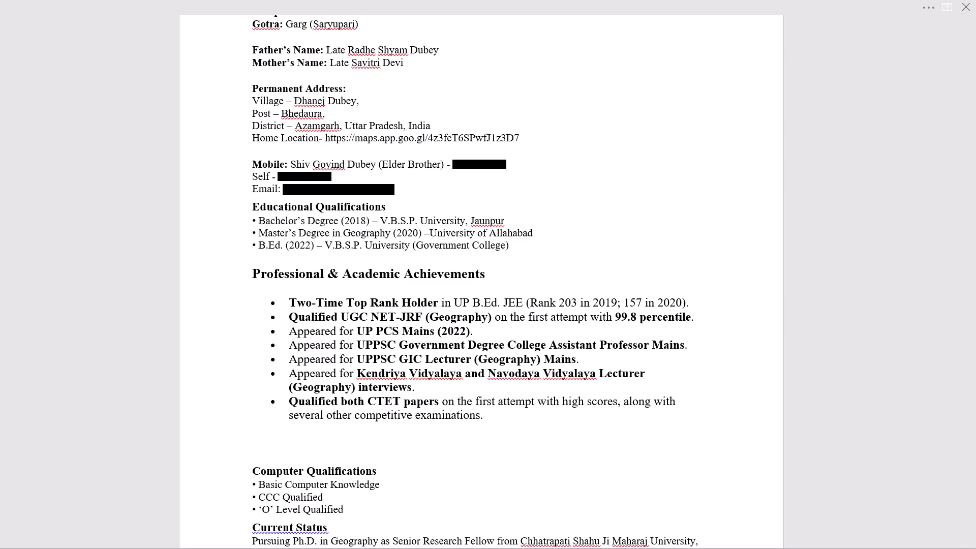
Write "Note- Waiting For UP PSC GDC,GIC and KVS,NVS Results" on the new line below the achievements list.
{"action": "type", "text": "Note"}
{"action": "key", "text": "minus"}
{"action": "key", "text": "space"}
{"action": "type", "text": "Waki"}
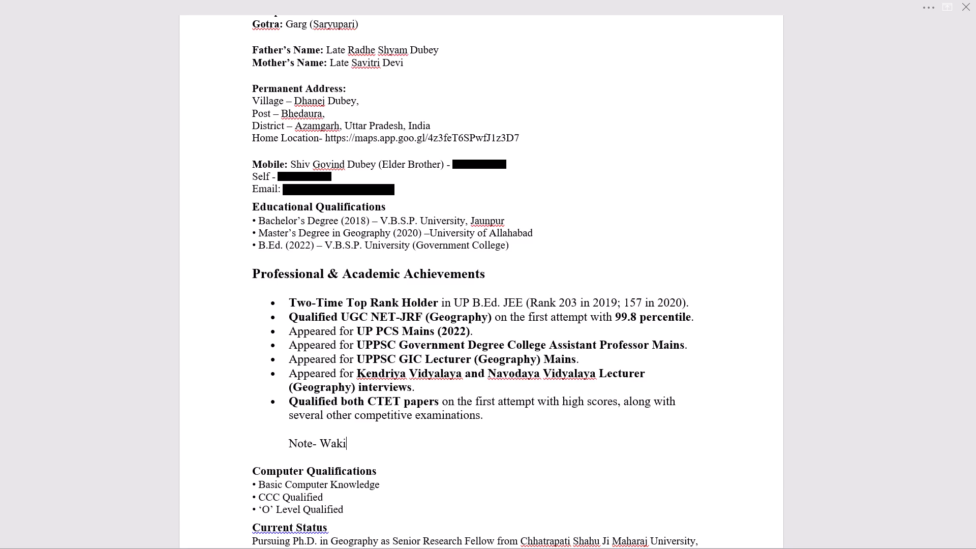
{"action": "key", "text": "BackSpace"}
{"action": "key", "text": "BackSpace"}
{"action": "type", "text": "iting"}
{"action": "key", "text": "space"}
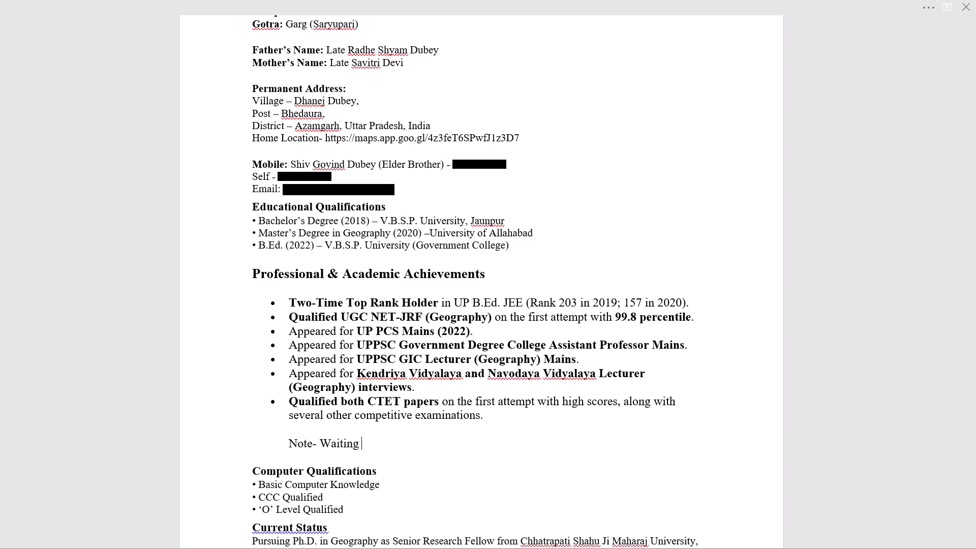
{"action": "type", "text": "For"}
{"action": "key", "text": "space"}
{"action": "type", "text": "UP"}
{"action": "key", "text": "space"}
{"action": "type", "text": "PSC"}
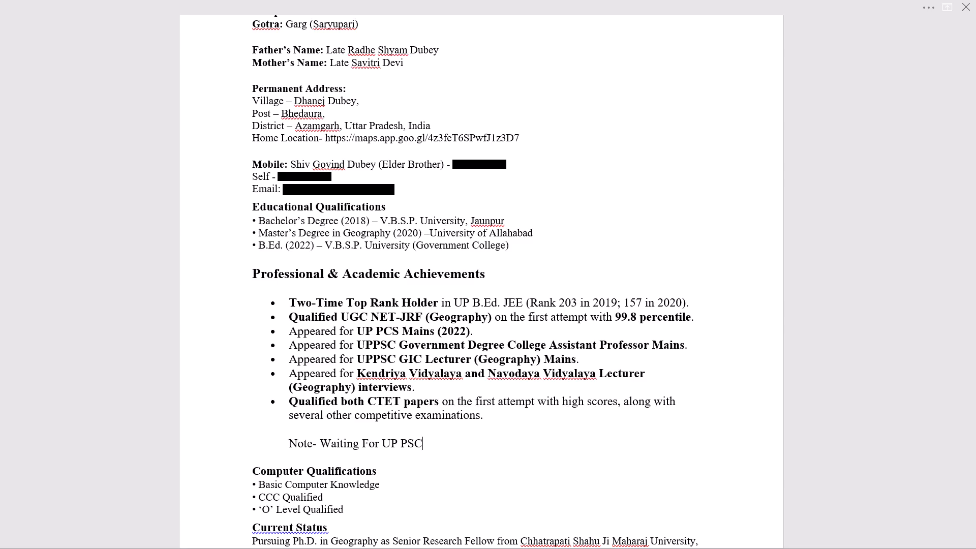
{"action": "key", "text": "space"}
{"action": "type", "text": "GDC"}
{"action": "key", "text": "comma"}
{"action": "type", "text": "GIC"}
{"action": "key", "text": "space"}
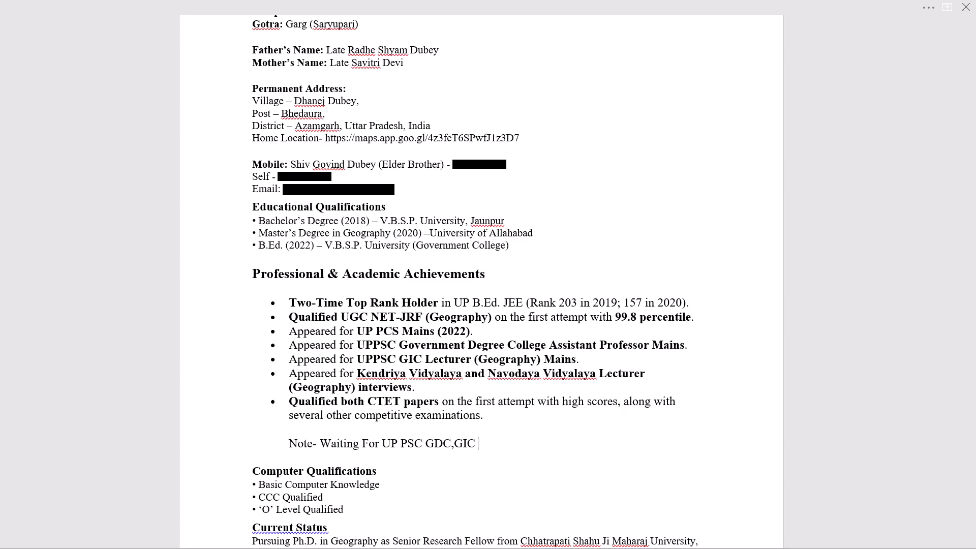
{"action": "type", "text": "and"}
{"action": "key", "text": "space"}
{"action": "type", "text": "Kv"}
{"action": "key", "text": "shift+s"}
{"action": "key", "text": "BackSpace"}
{"action": "key", "text": "BackSpace"}
{"action": "key", "text": "shift+v"}
{"action": "key", "text": "shift+s"}
{"action": "type", "text": ",NVS"}
{"action": "key", "text": "space"}
{"action": "type", "text": "Results"}
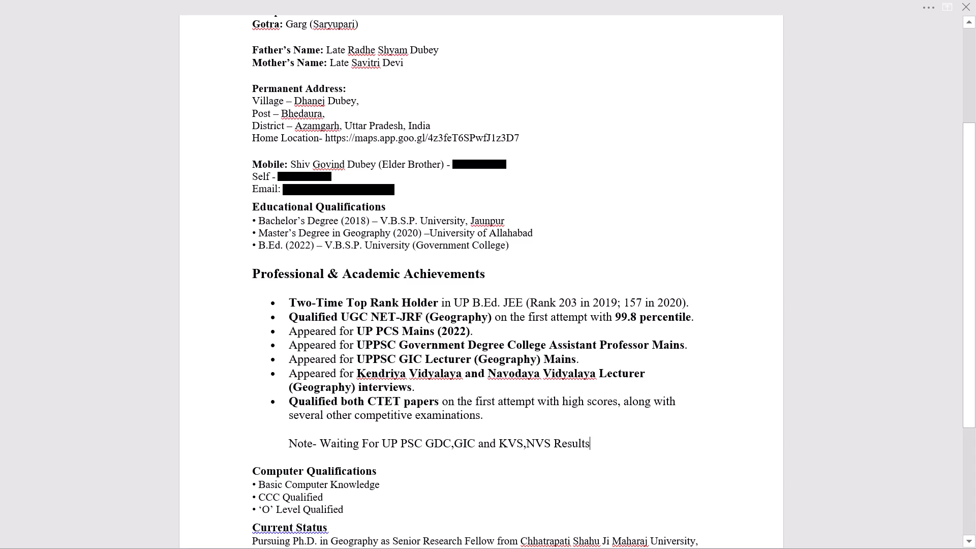
Change "UP PSC" to "UP-PSC" in the note below the achievements list.
{"action": "scroll", "coordinate": [443, 481], "scroll_direction": "down", "scroll_amount": 1, "text": "ctrl"}
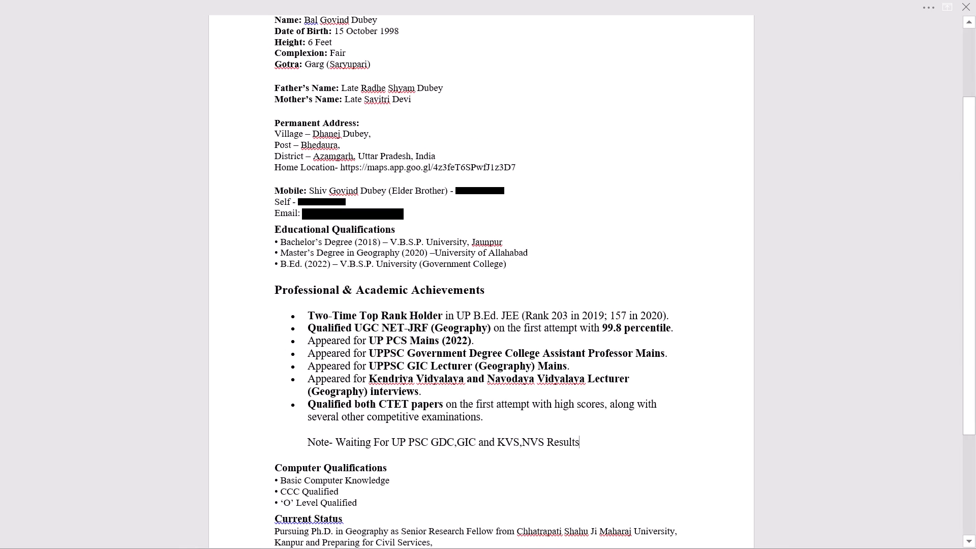
{"action": "left_click", "coordinate": [405, 436]}
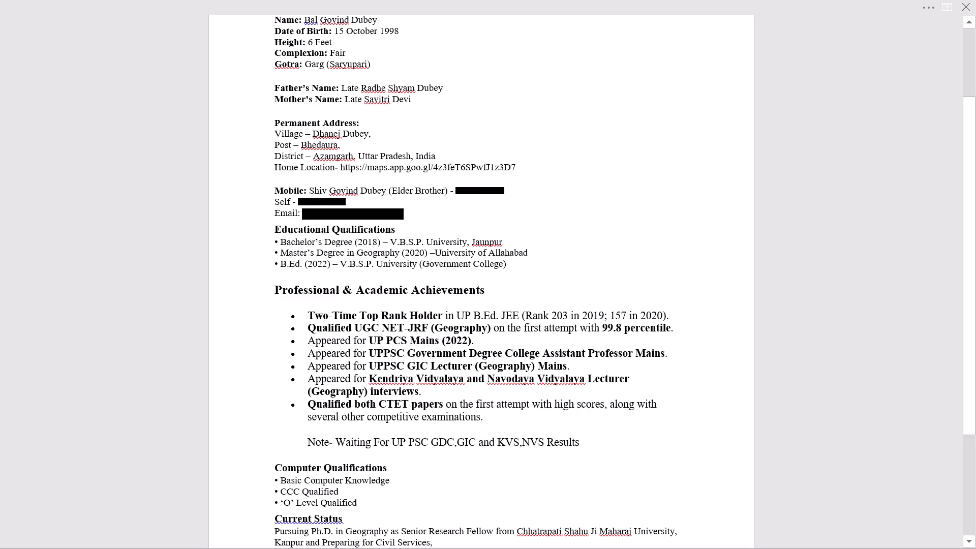
{"action": "key", "text": "Right"}
{"action": "key", "text": "minus"}
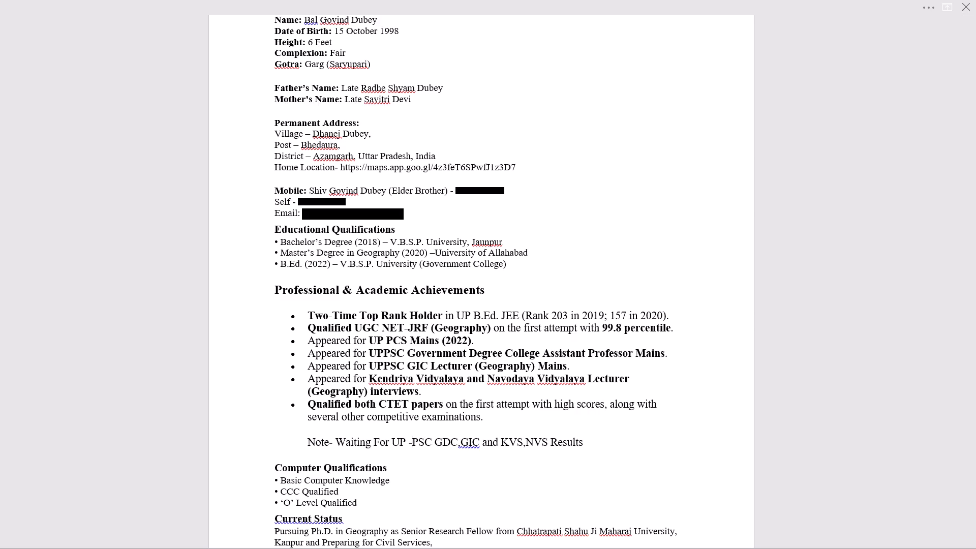
{"action": "key", "text": "BackSpace"}
{"action": "key", "text": "BackSpace"}
{"action": "key", "text": "minus"}
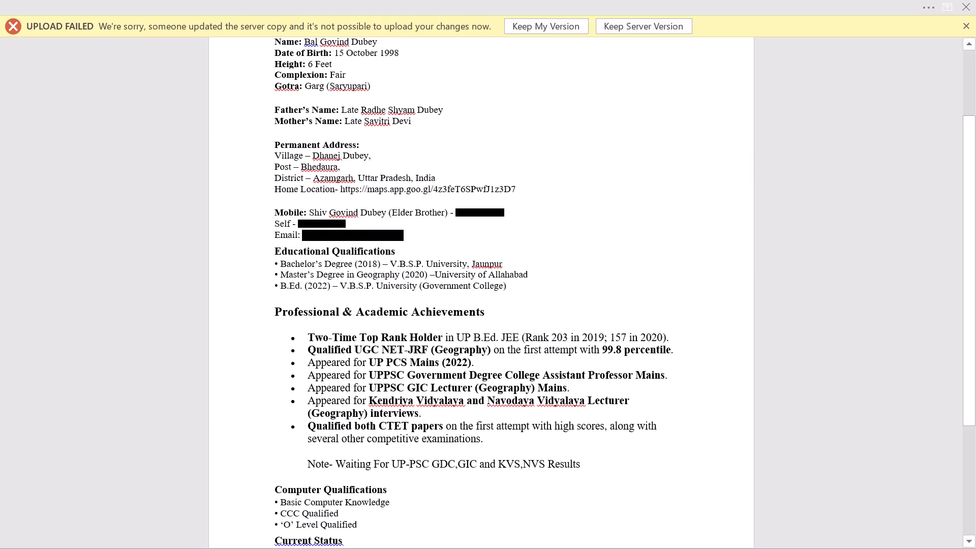
Look over the biodata from top to bottom and copy its entire text.
{"action": "left_click_drag", "start_coordinate": [974, 129], "coordinate": [973, 237]}
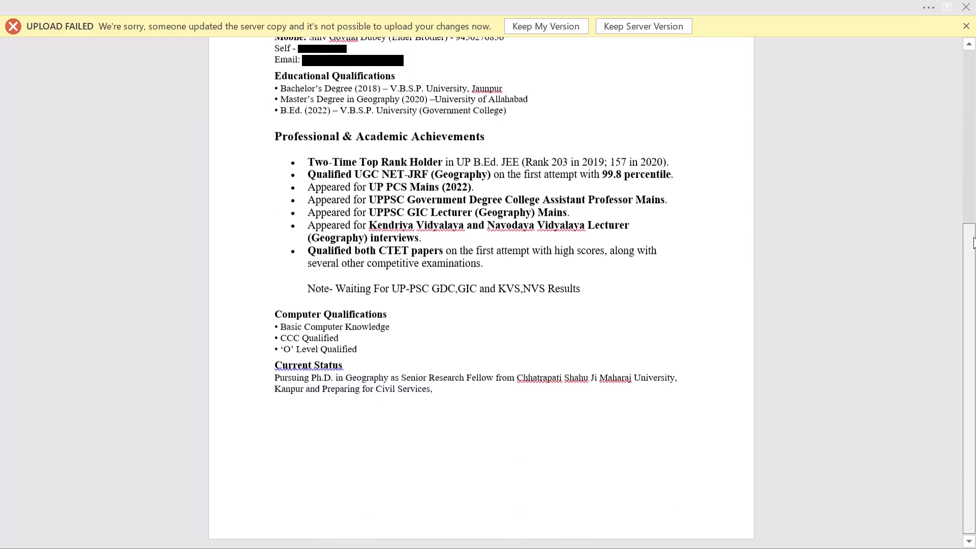
{"action": "left_click_drag", "start_coordinate": [973, 237], "coordinate": [974, 187]}
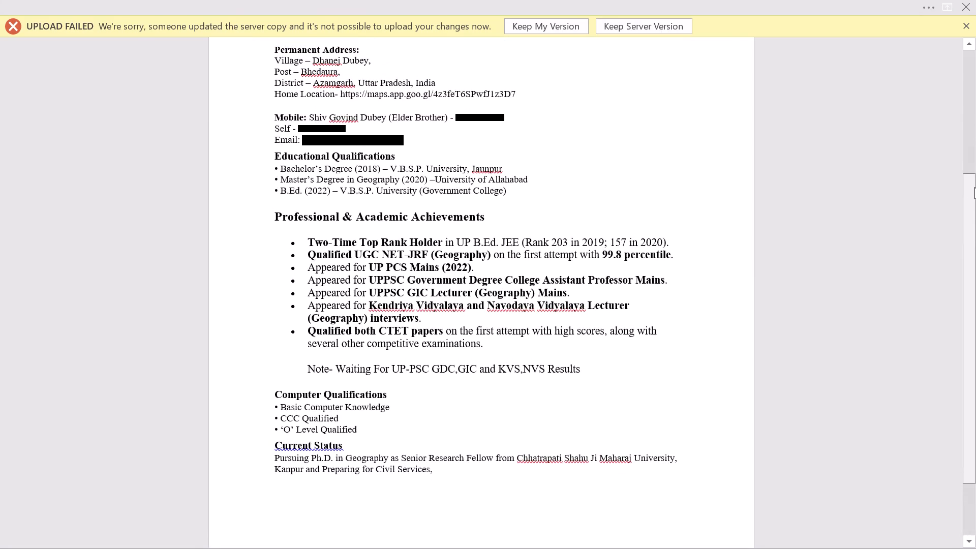
{"action": "left_click_drag", "start_coordinate": [974, 187], "coordinate": [974, 43]}
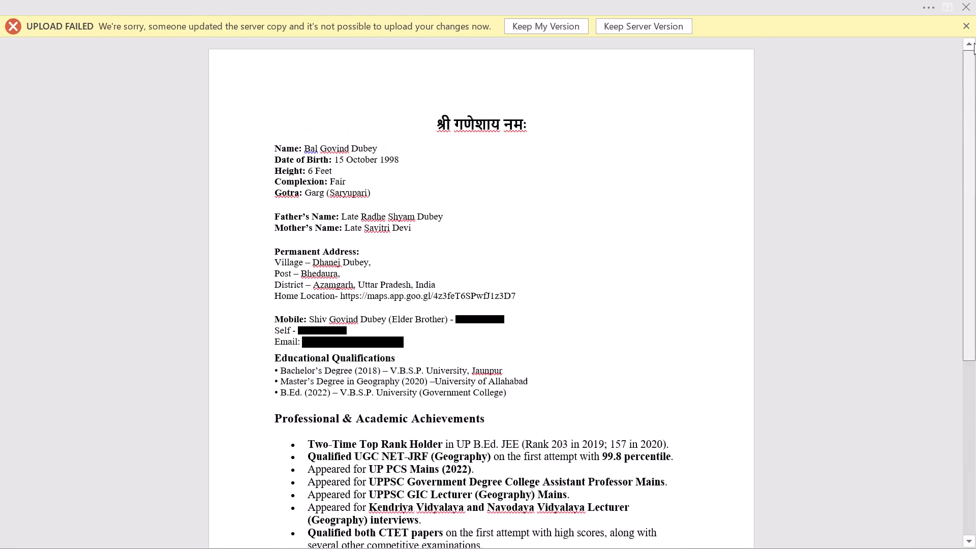
{"action": "left_click_drag", "start_coordinate": [974, 43], "coordinate": [959, 82]}
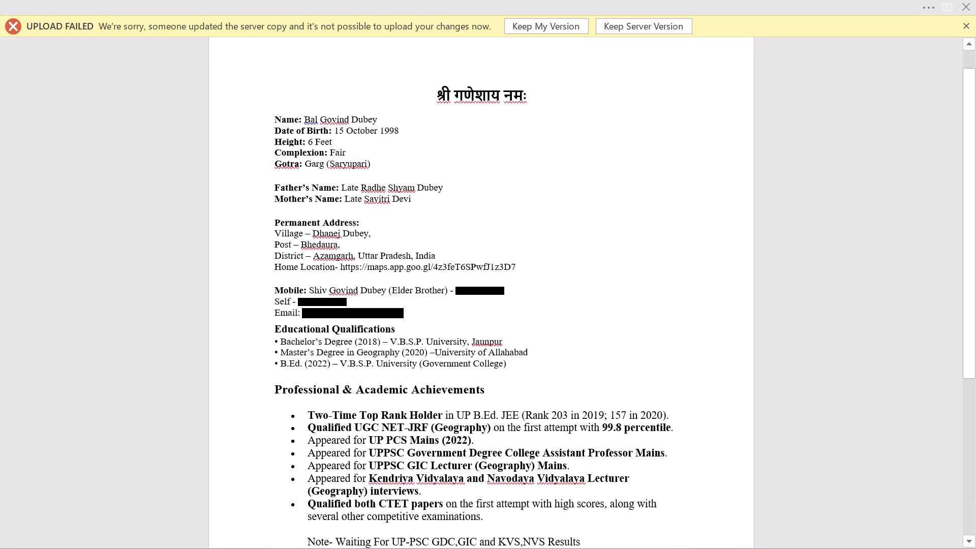
{"action": "left_click", "coordinate": [437, 173]}
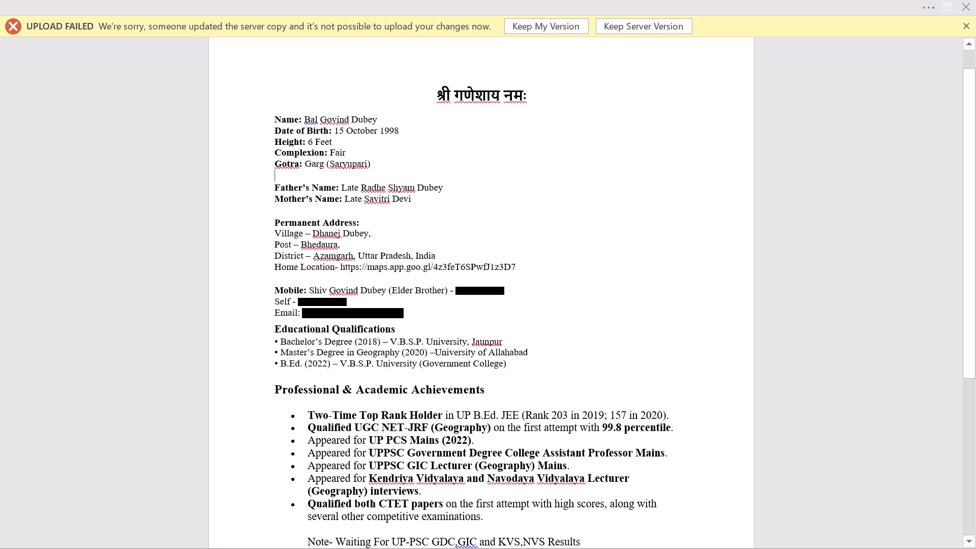
{"action": "key", "text": "ctrl+a"}
{"action": "key", "text": "ctrl+c"}
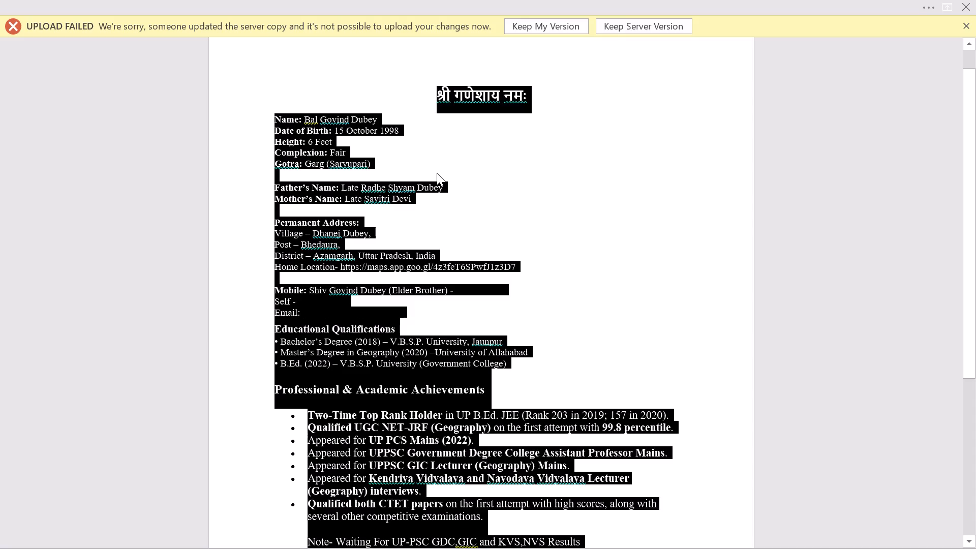
Resolve the upload conflict by keeping your own version of the document, and deselect the text.
{"action": "left_click", "coordinate": [569, 28]}
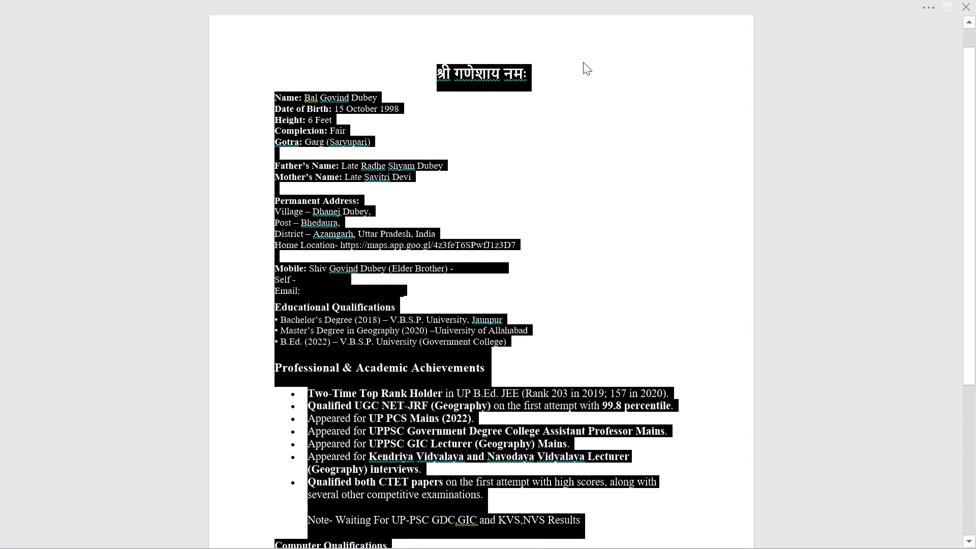
{"action": "right_click", "coordinate": [583, 62]}
{"action": "left_click_drag", "start_coordinate": [608, 202], "coordinate": [599, 200]}
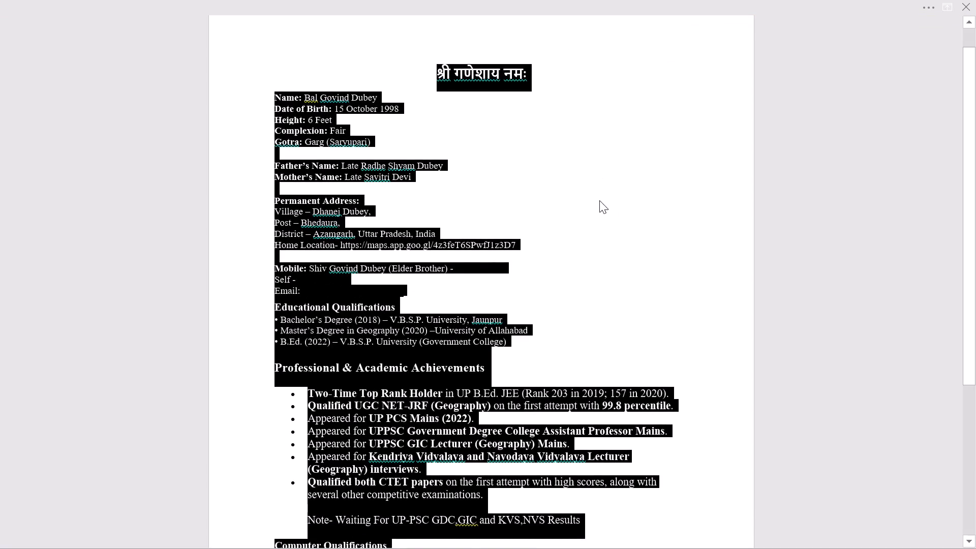
{"action": "left_click", "coordinate": [599, 200]}
{"action": "left_click", "coordinate": [599, 200]}
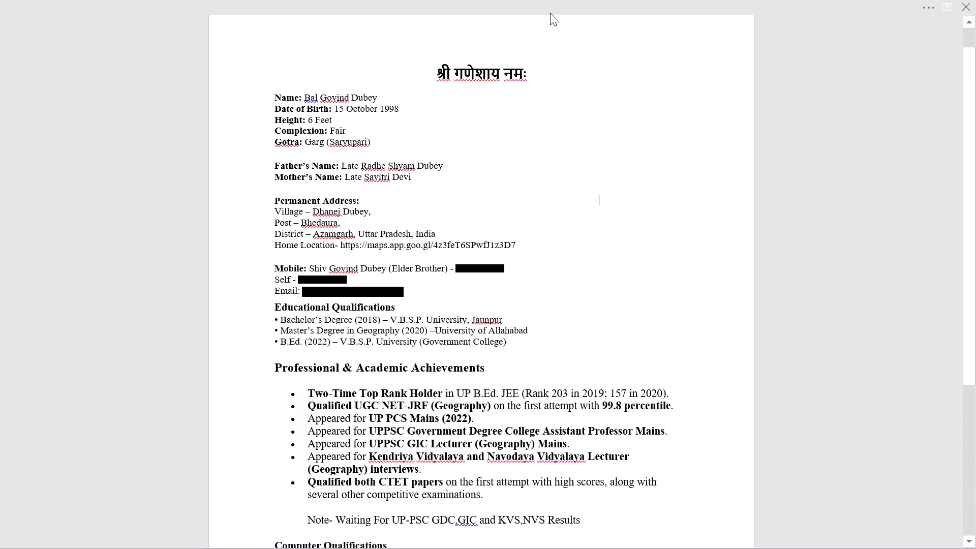
Save the document to the Desktop folder on this PC as Govind.docx, replacing the existing file.
{"action": "left_click", "coordinate": [562, 0]}
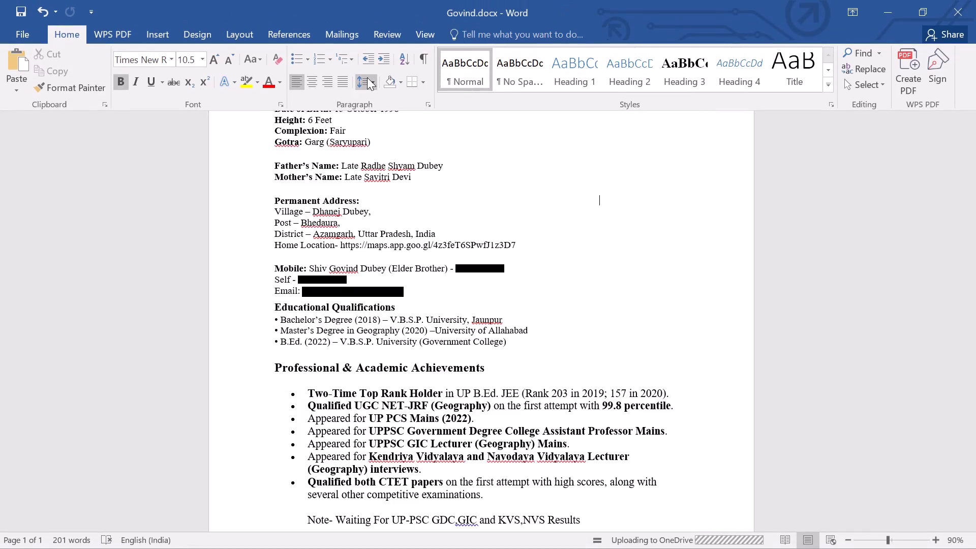
{"action": "left_click", "coordinate": [34, 36]}
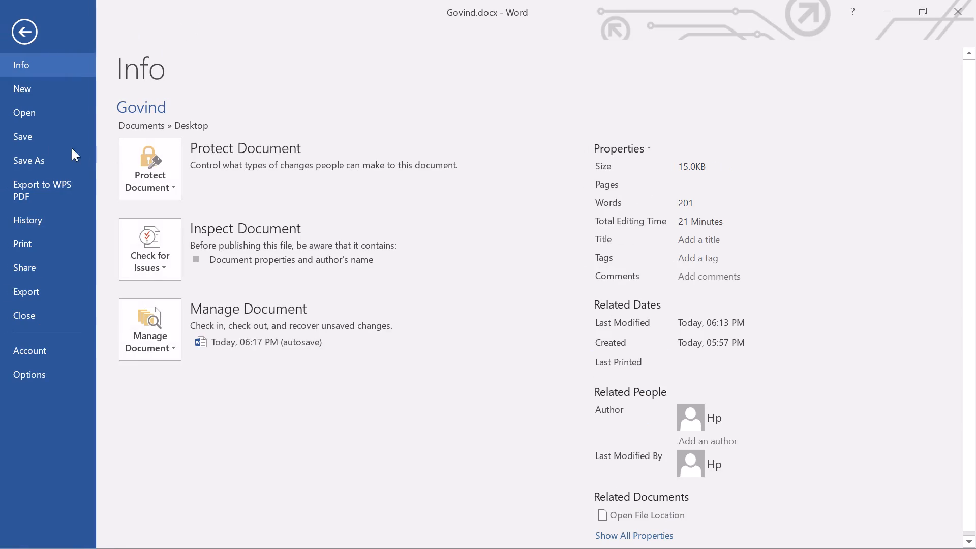
{"action": "left_click", "coordinate": [23, 163]}
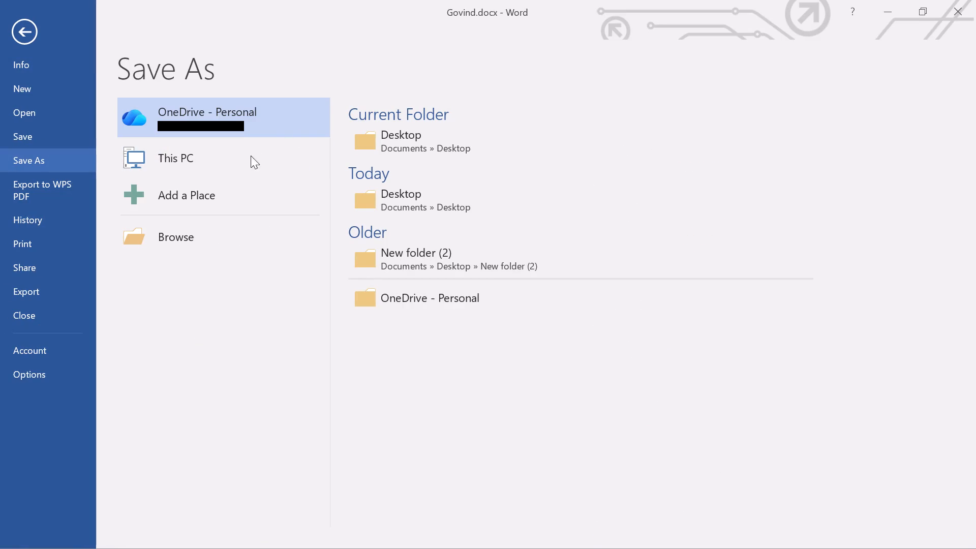
{"action": "left_click", "coordinate": [214, 172]}
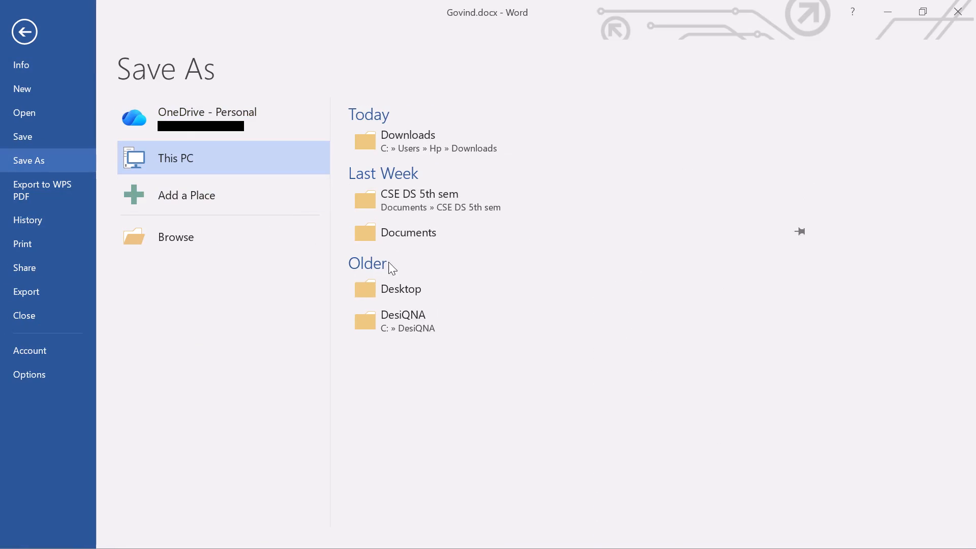
{"action": "left_click", "coordinate": [387, 282]}
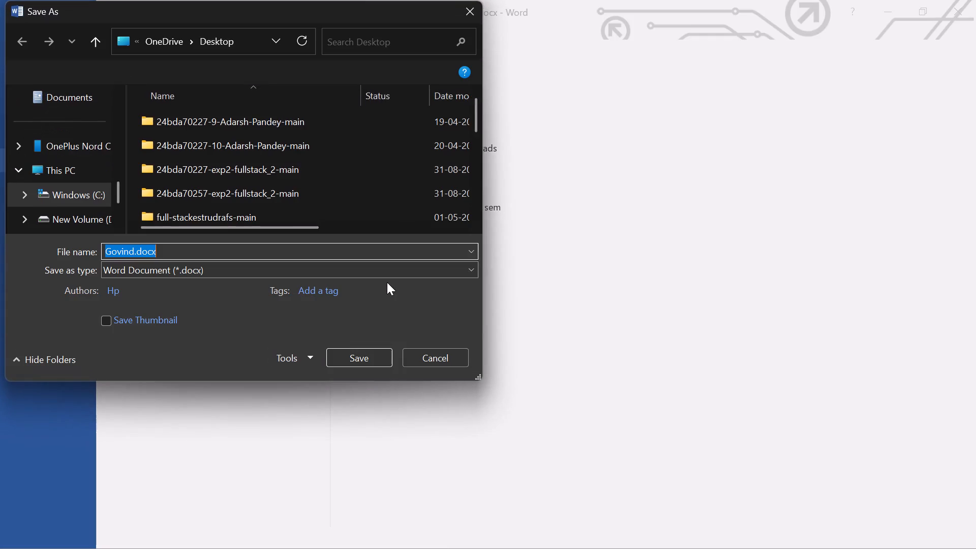
{"action": "left_click", "coordinate": [352, 353]}
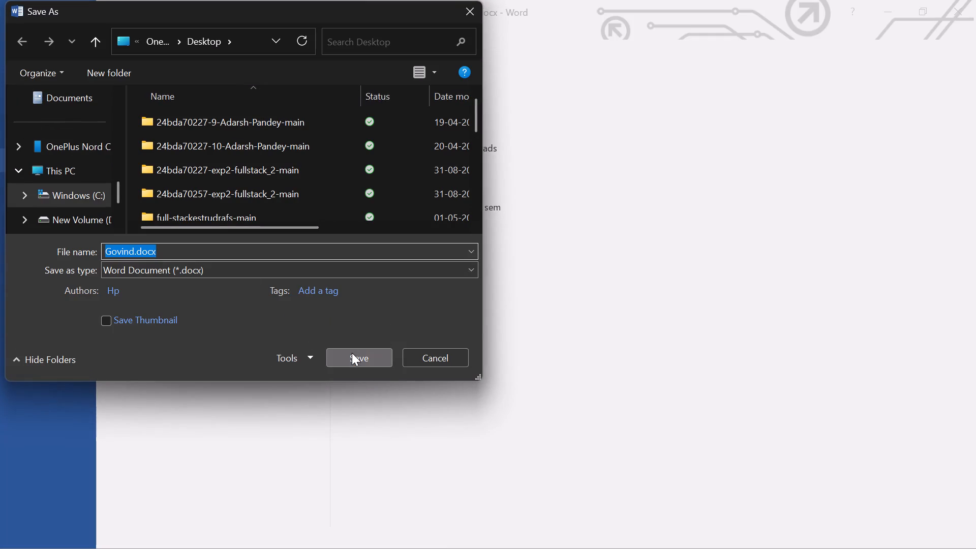
{"action": "left_click", "coordinate": [348, 362]}
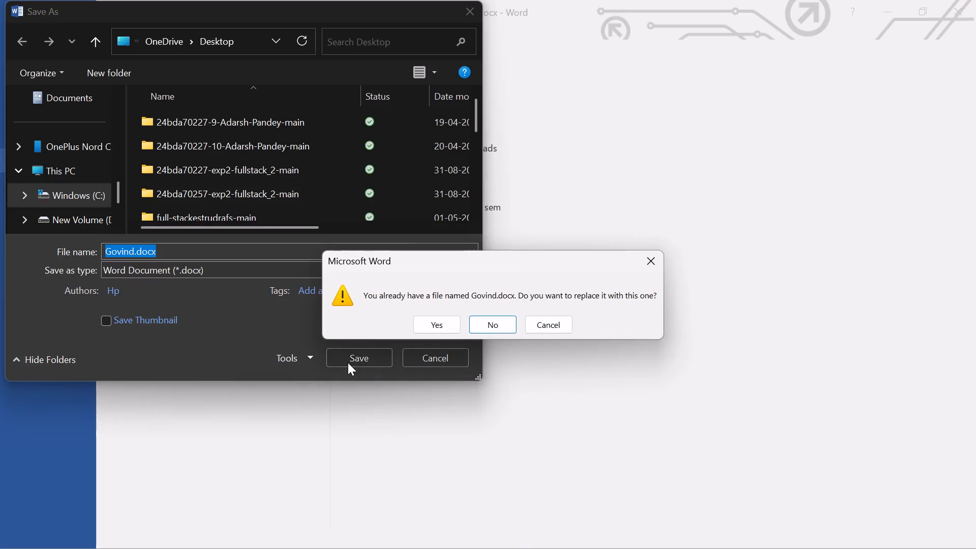
{"action": "left_click", "coordinate": [441, 333]}
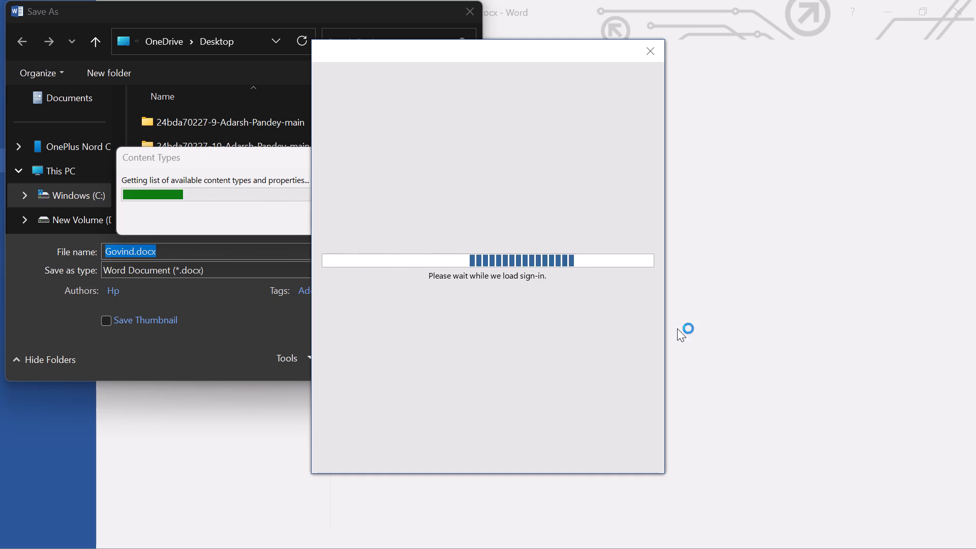
{"action": "left_click", "coordinate": [518, 285]}
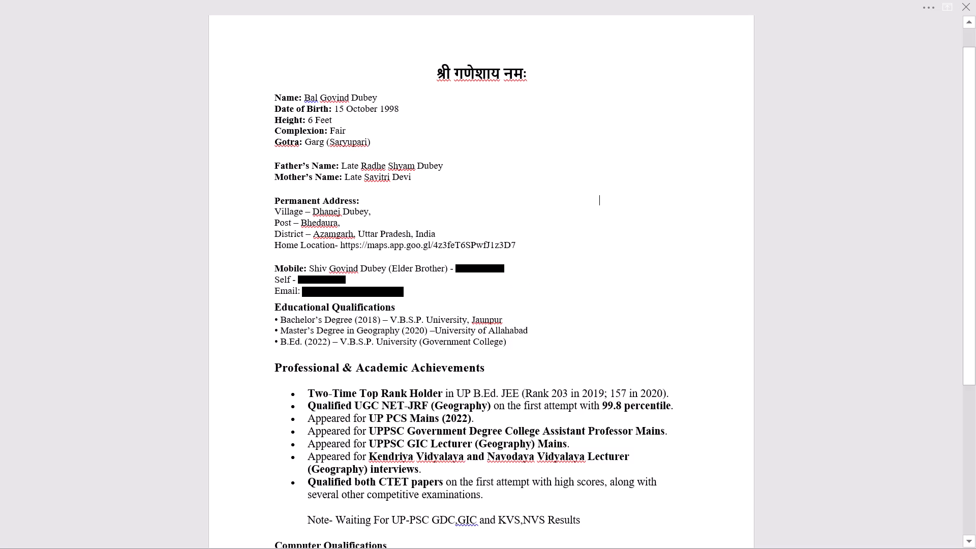
Switch to the desktop, refresh it, and open Govind.docx from there to check the saved file.
{"action": "left_click", "coordinate": [856, 0]}
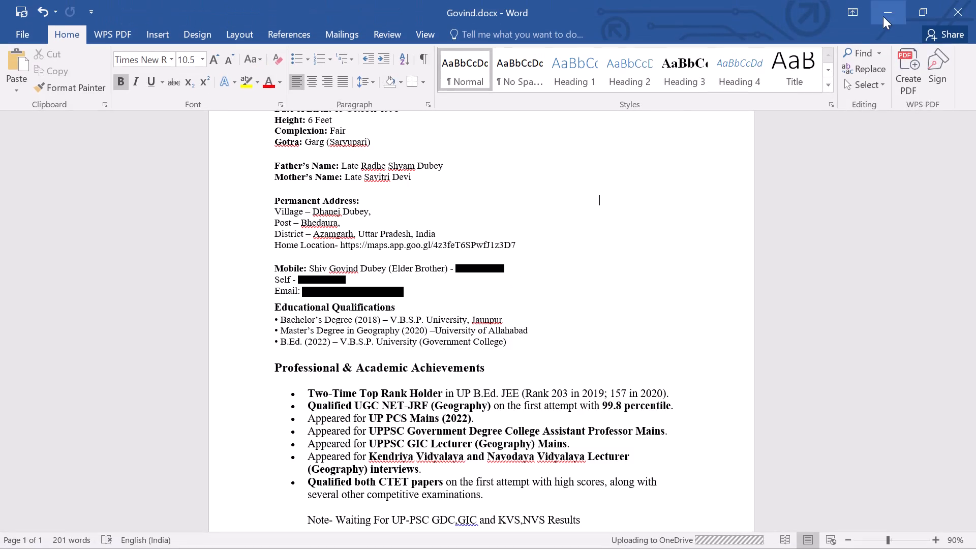
{"action": "left_click", "coordinate": [882, 15]}
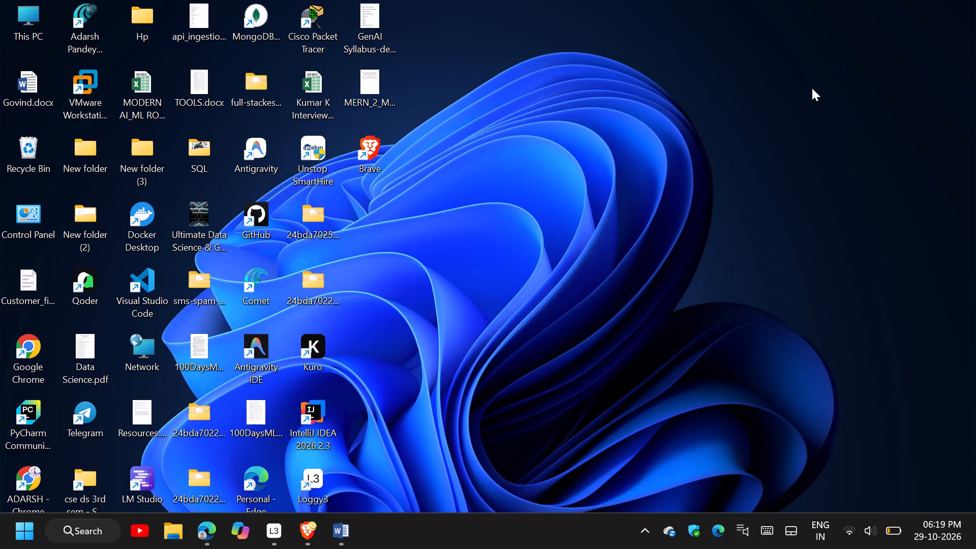
{"action": "right_click", "coordinate": [812, 88]}
{"action": "scroll", "coordinate": [774, 115], "scroll_direction": "down", "scroll_amount": 1, "text": "ctrl"}
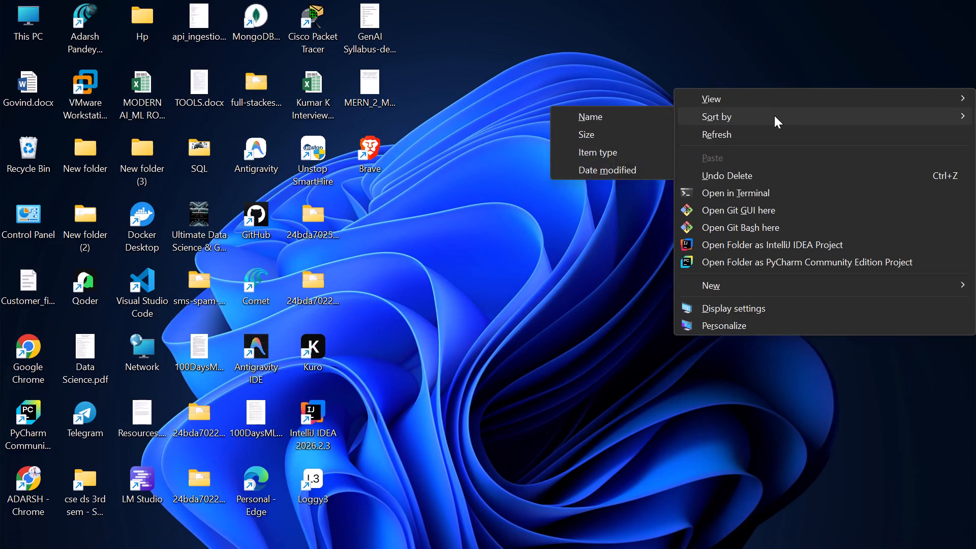
{"action": "left_click", "coordinate": [755, 139]}
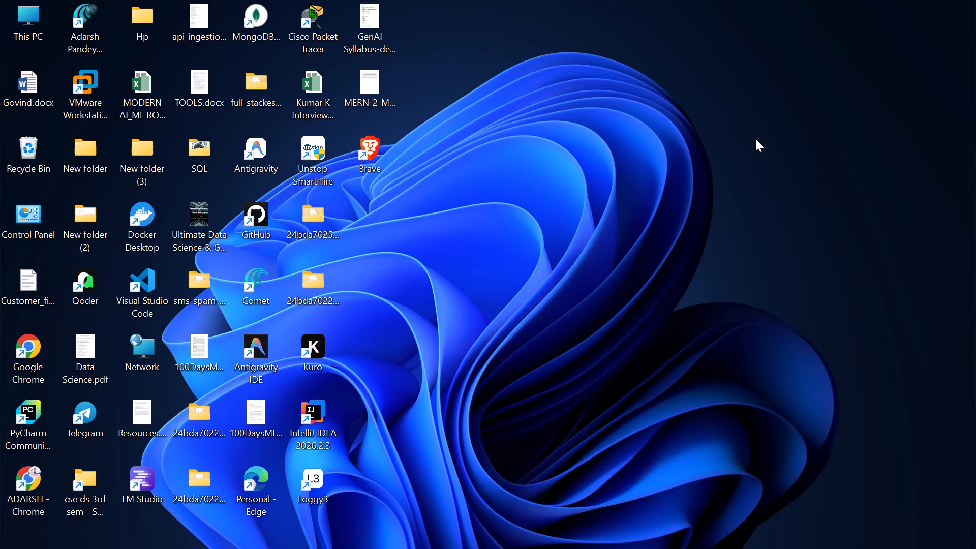
{"action": "key", "text": "g"}
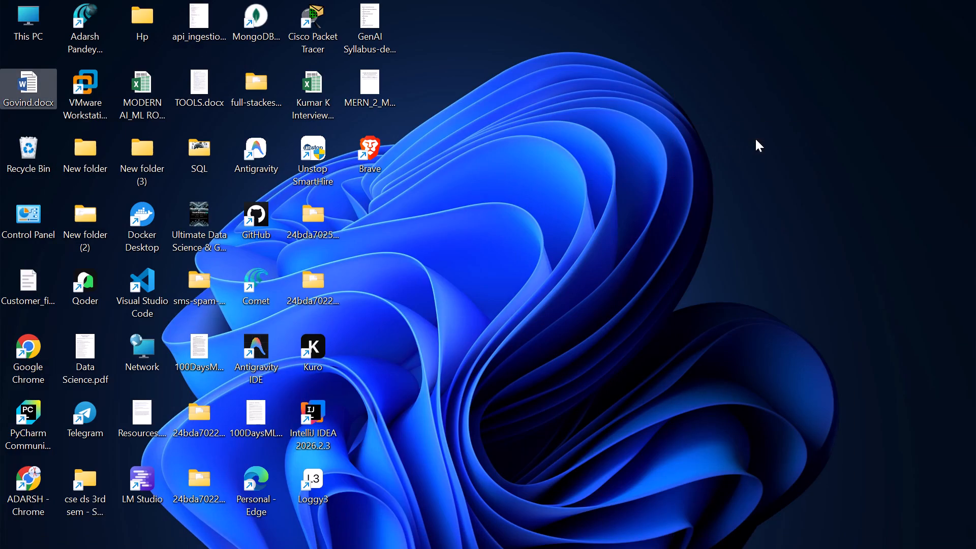
{"action": "left_click", "coordinate": [33, 87]}
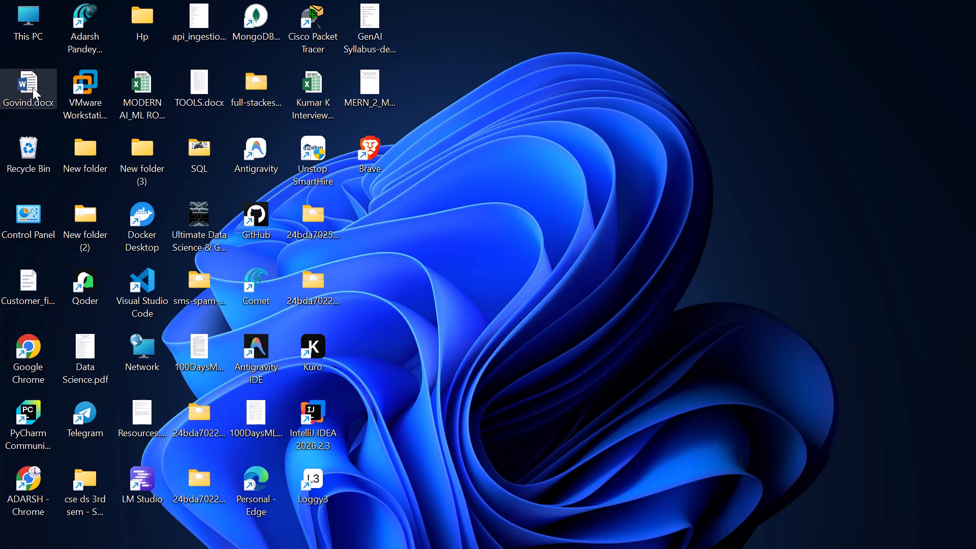
{"action": "left_click", "coordinate": [33, 87]}
{"action": "double_click", "coordinate": [23, 86]}
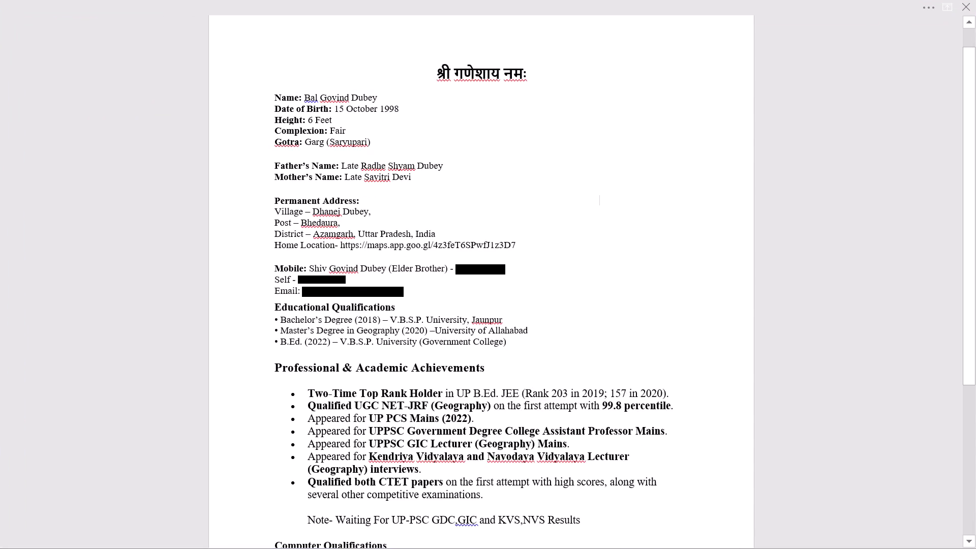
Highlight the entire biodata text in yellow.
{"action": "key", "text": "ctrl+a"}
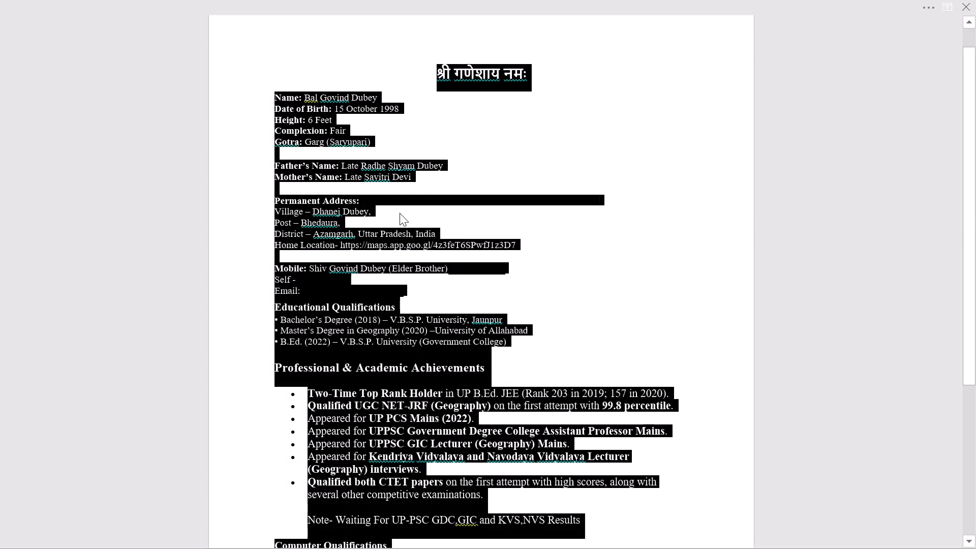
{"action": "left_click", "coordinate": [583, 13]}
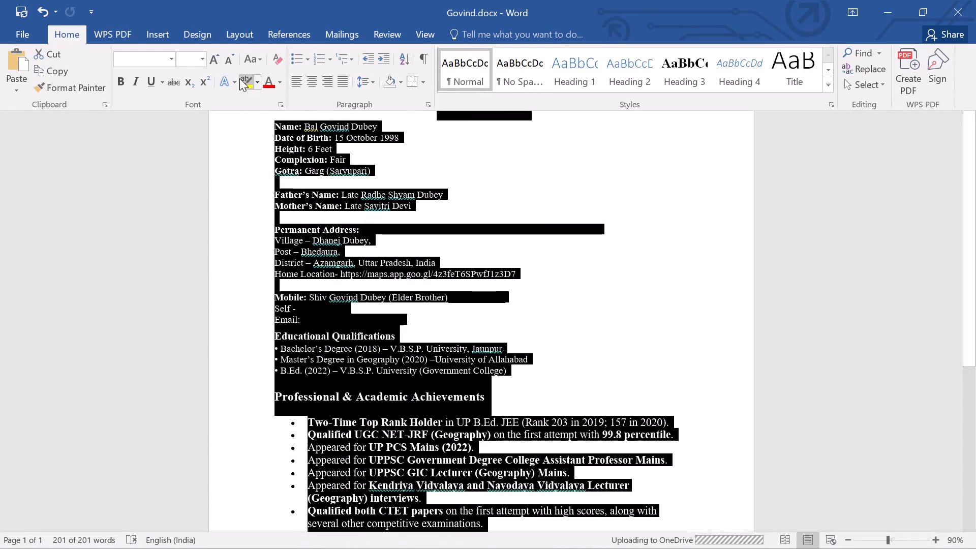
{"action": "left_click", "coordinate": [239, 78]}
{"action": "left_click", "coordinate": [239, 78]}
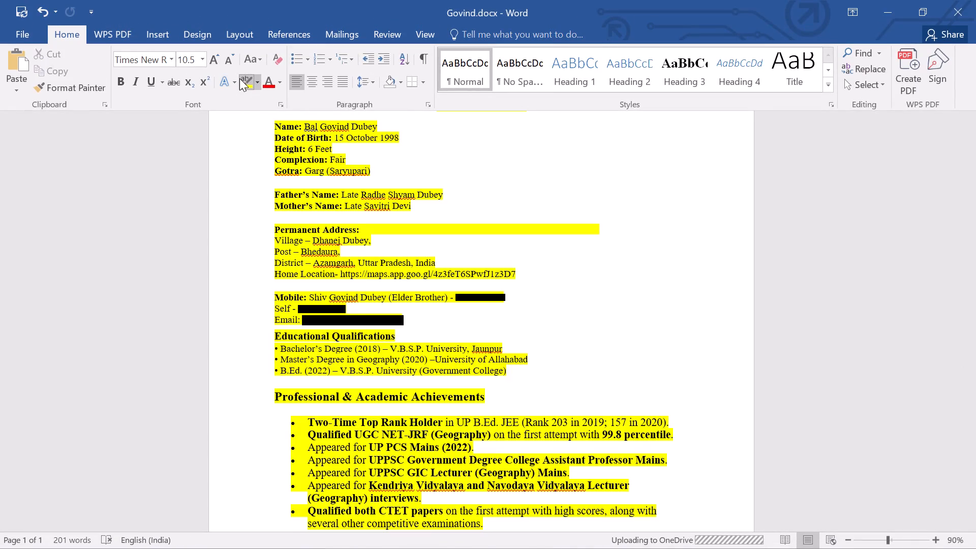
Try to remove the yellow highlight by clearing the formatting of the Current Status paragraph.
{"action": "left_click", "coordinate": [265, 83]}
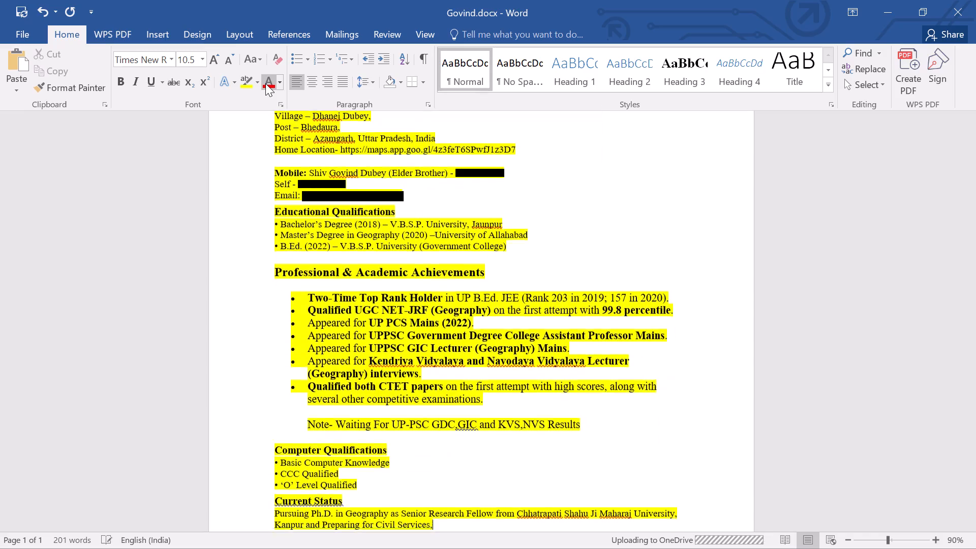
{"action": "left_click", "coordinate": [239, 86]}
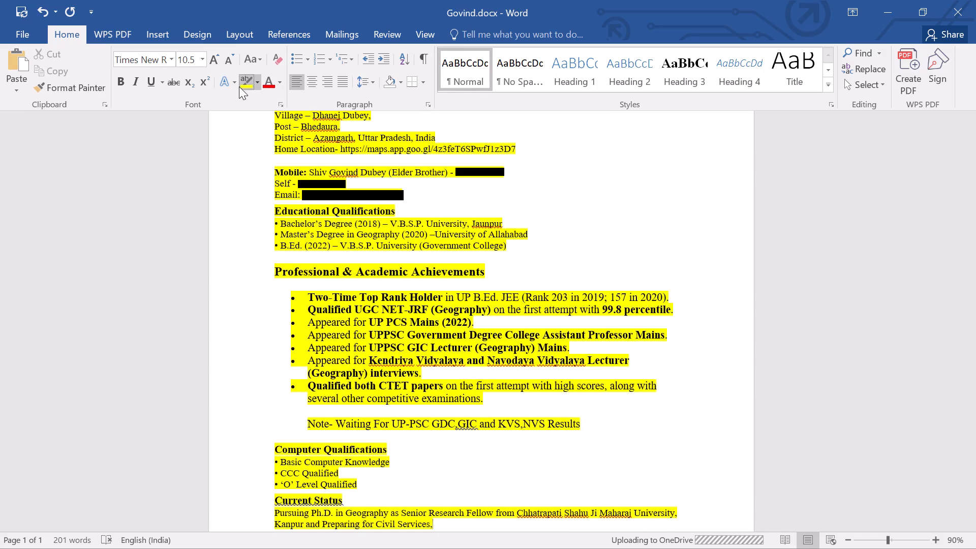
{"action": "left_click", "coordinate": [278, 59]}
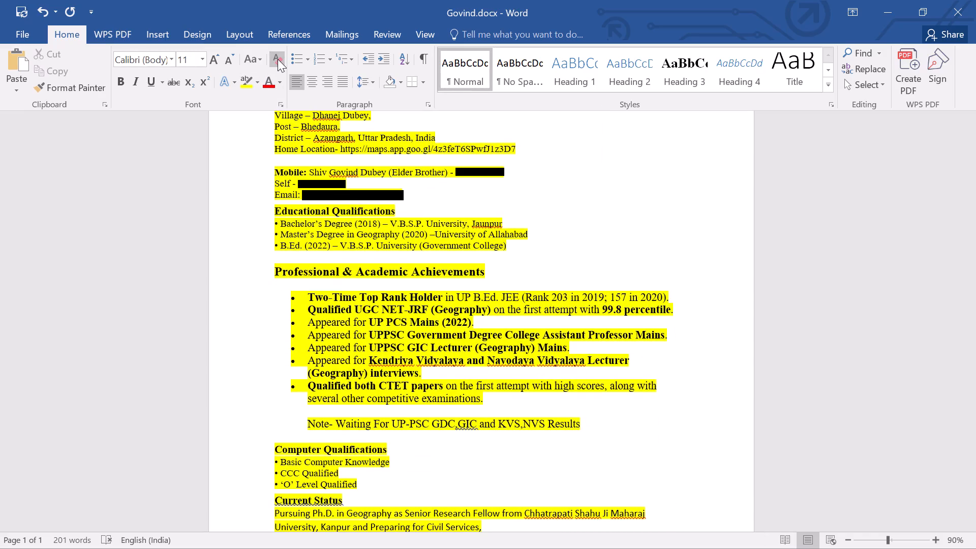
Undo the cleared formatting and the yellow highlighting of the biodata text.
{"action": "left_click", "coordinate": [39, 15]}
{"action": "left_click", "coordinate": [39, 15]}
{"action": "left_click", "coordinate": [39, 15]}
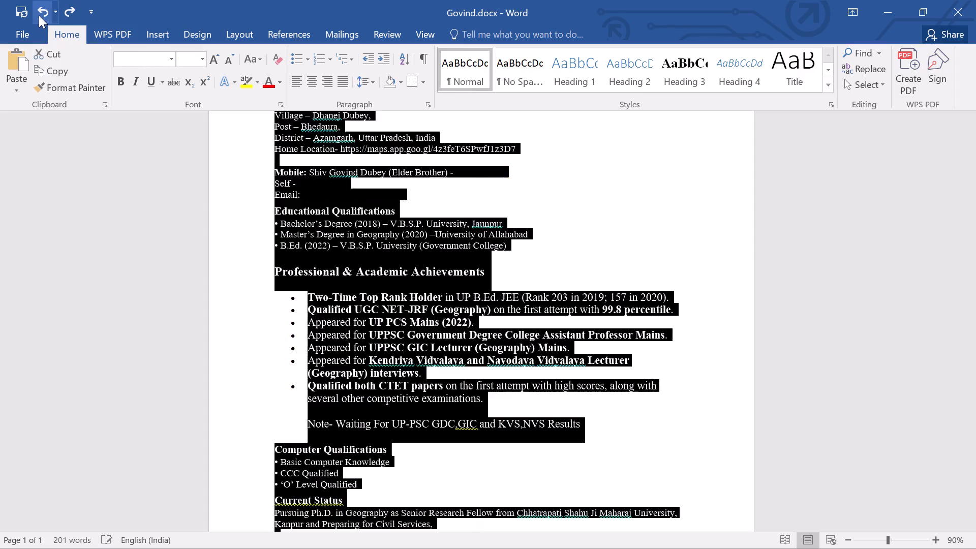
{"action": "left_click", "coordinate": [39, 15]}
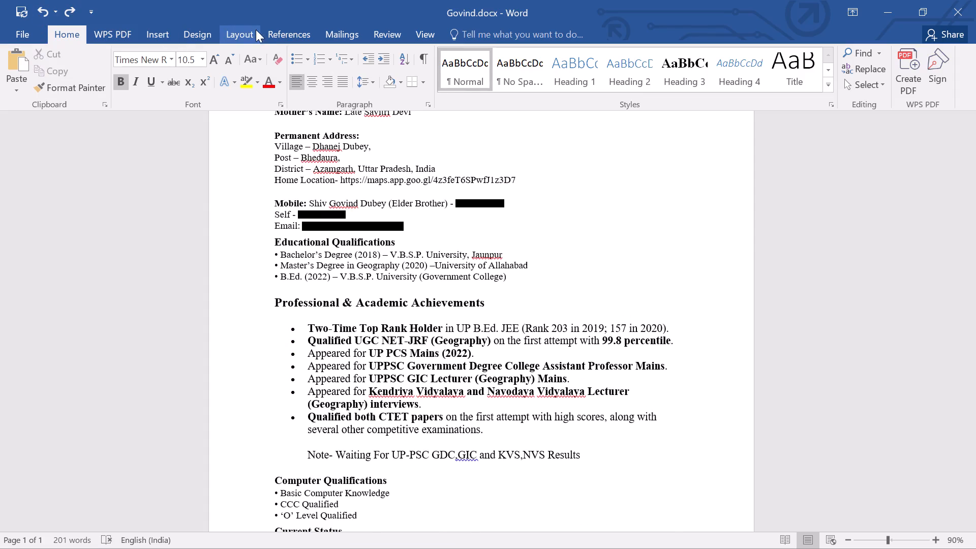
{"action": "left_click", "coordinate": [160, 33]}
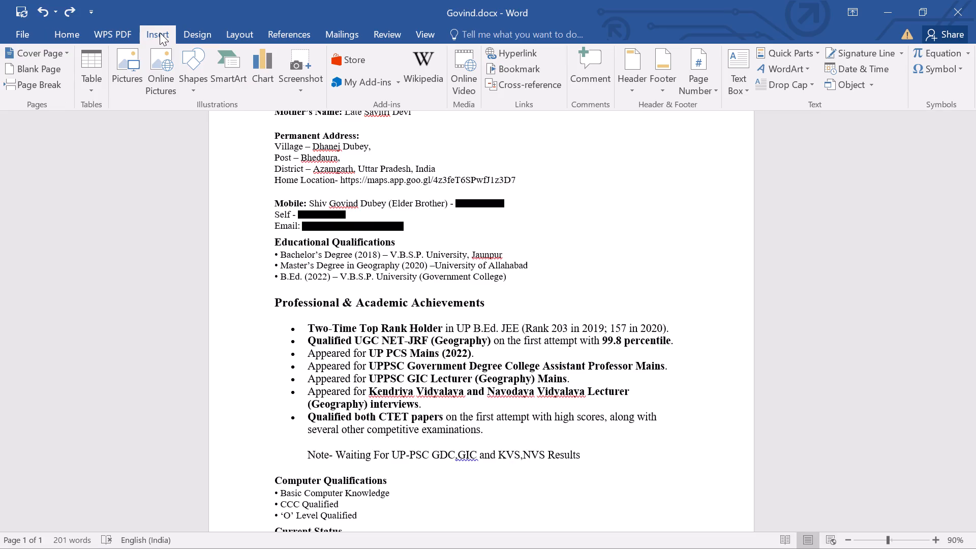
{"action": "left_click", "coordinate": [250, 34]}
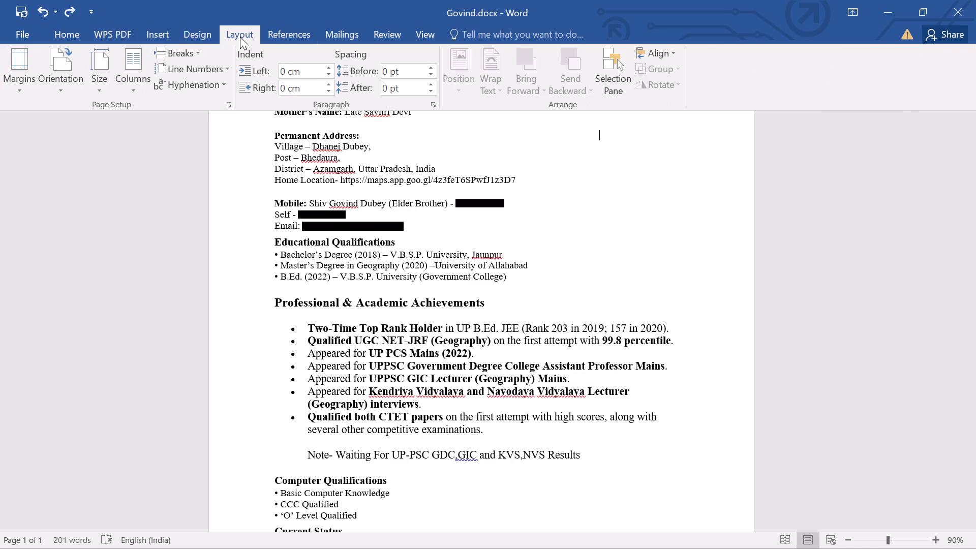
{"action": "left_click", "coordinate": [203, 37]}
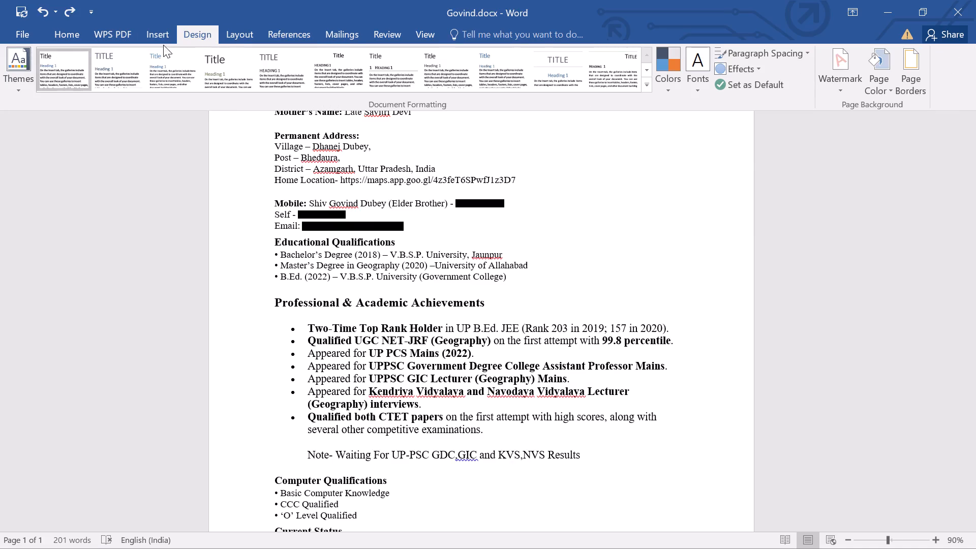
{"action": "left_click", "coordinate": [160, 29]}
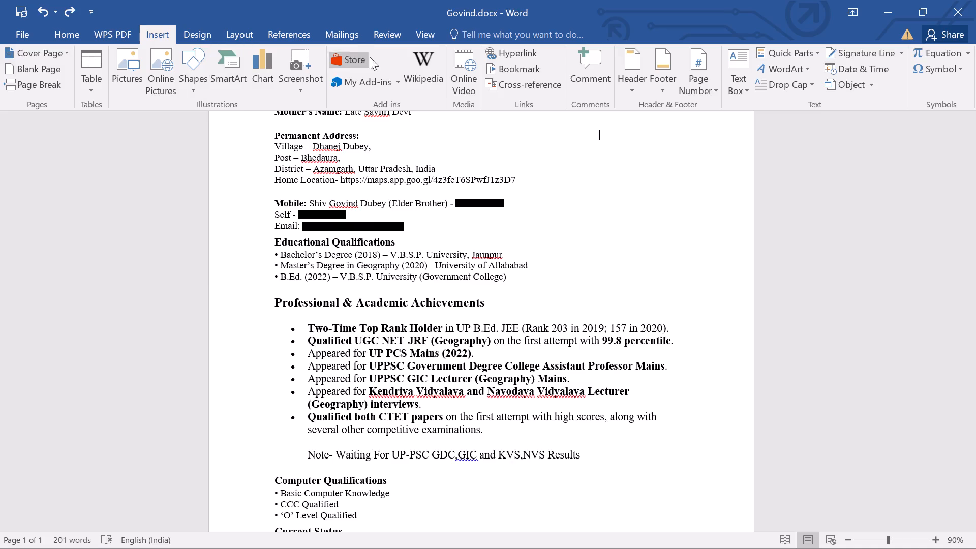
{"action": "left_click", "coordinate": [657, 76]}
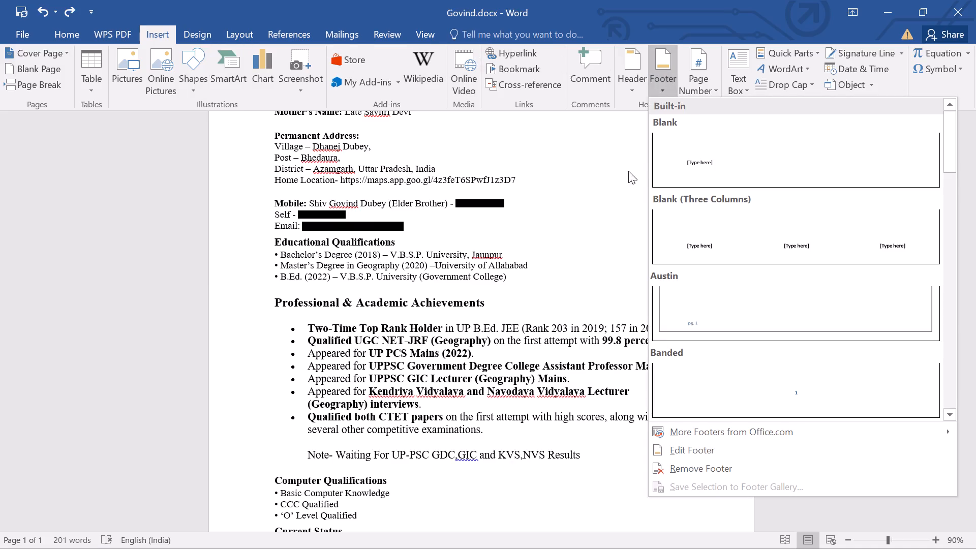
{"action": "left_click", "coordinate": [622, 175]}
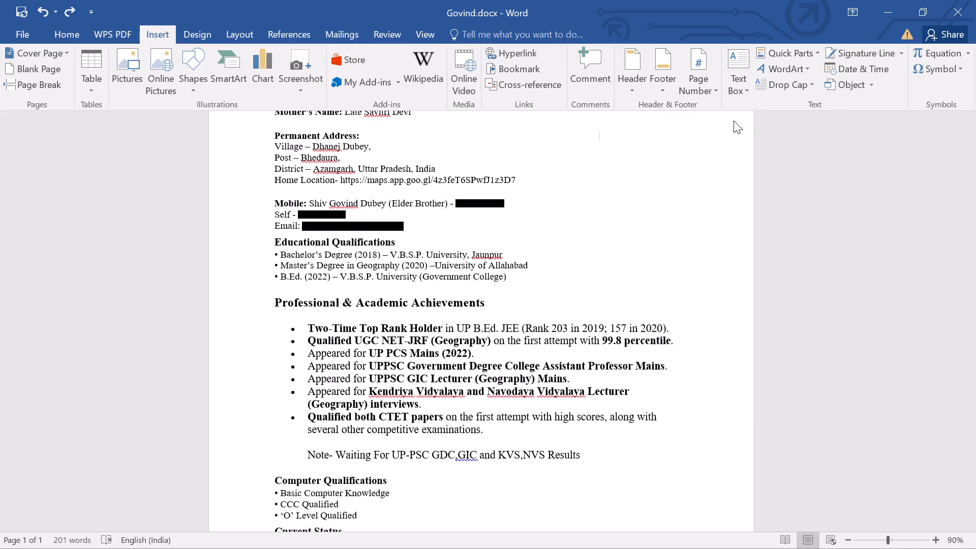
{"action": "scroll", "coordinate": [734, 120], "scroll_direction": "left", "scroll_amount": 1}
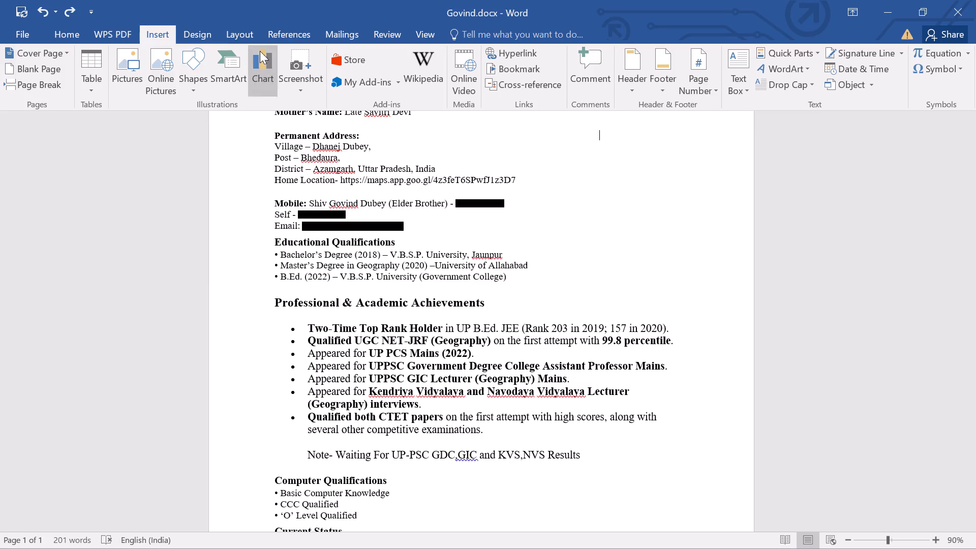
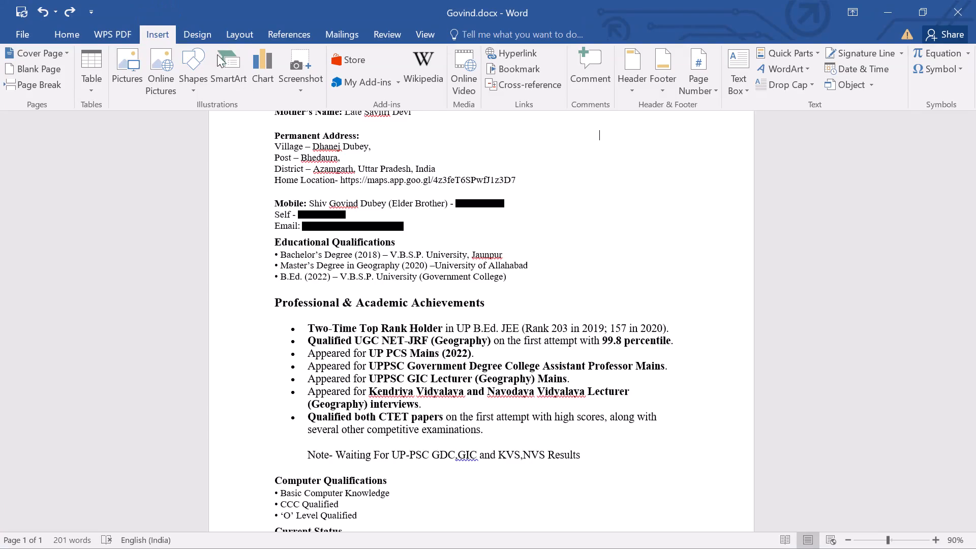
Set the page colour of the whole document to the standard yellow.
{"action": "left_click", "coordinate": [198, 36]}
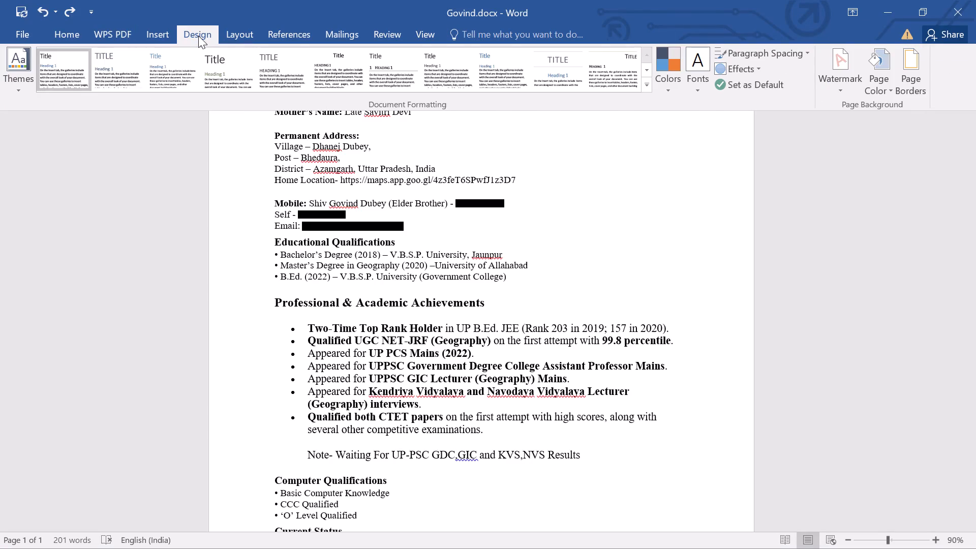
{"action": "left_click", "coordinate": [888, 55]}
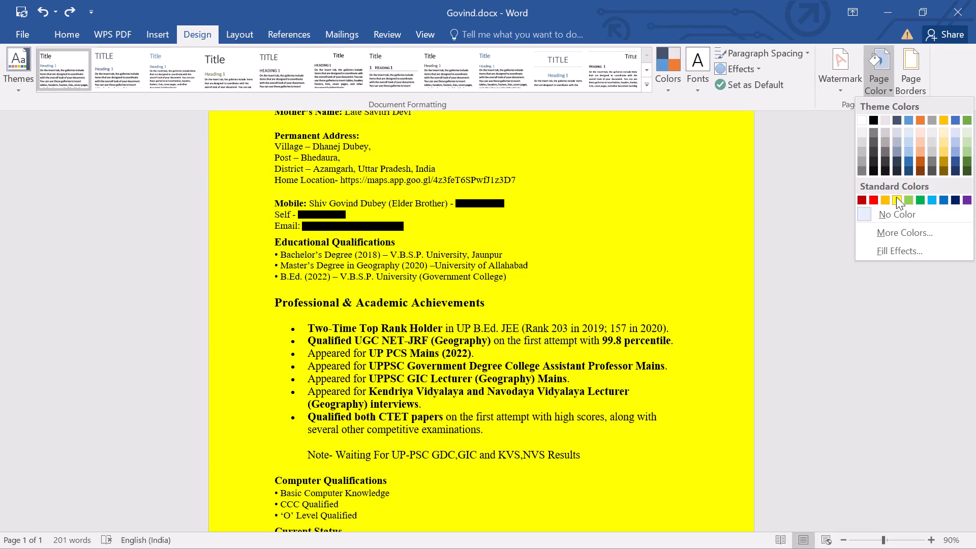
{"action": "left_click", "coordinate": [896, 197]}
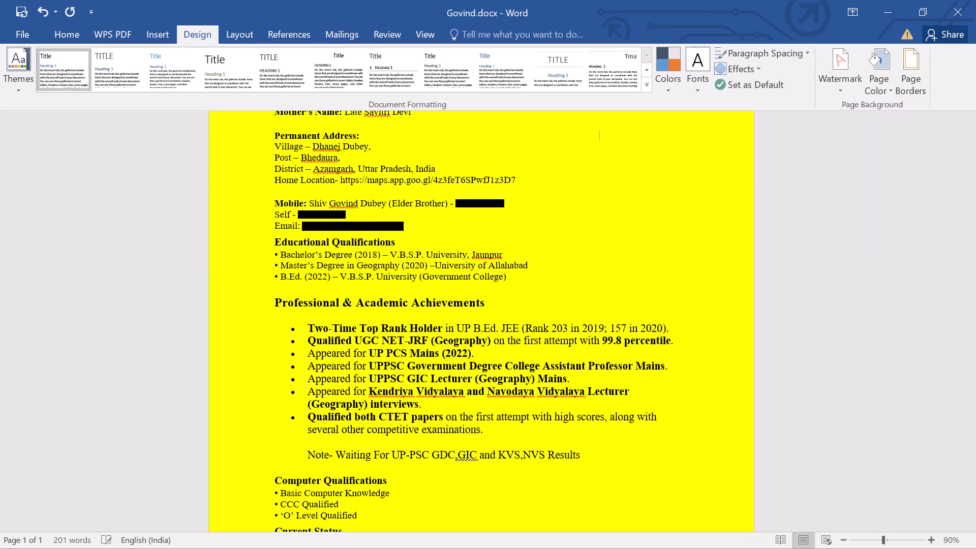
{"action": "left_click", "coordinate": [705, 362]}
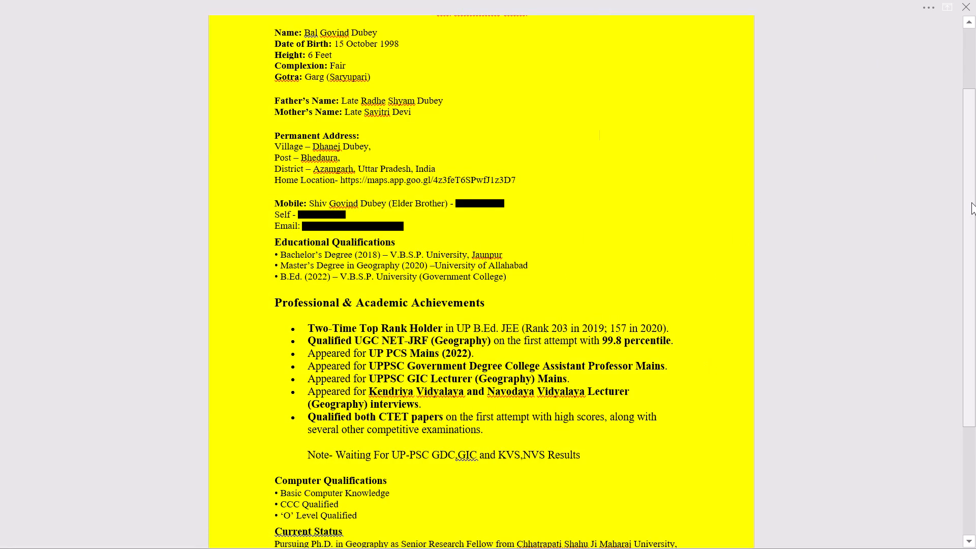
Copy "Ph.D. in Geography as Senior Research Fellow" from Current Status onto a new line below the B.Ed. entry in Educational Qualifications.
{"action": "left_click_drag", "start_coordinate": [971, 202], "coordinate": [965, 171]}
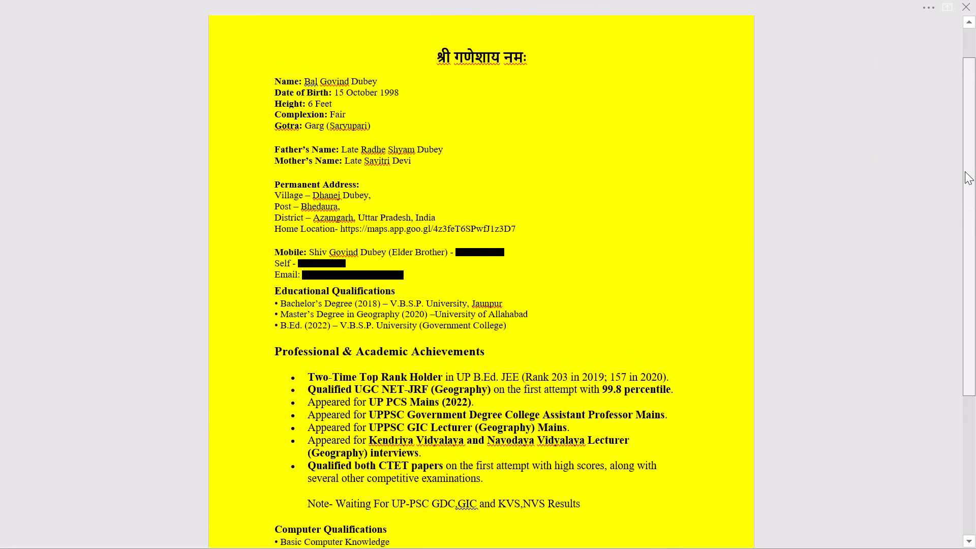
{"action": "left_click_drag", "start_coordinate": [965, 171], "coordinate": [968, 264]}
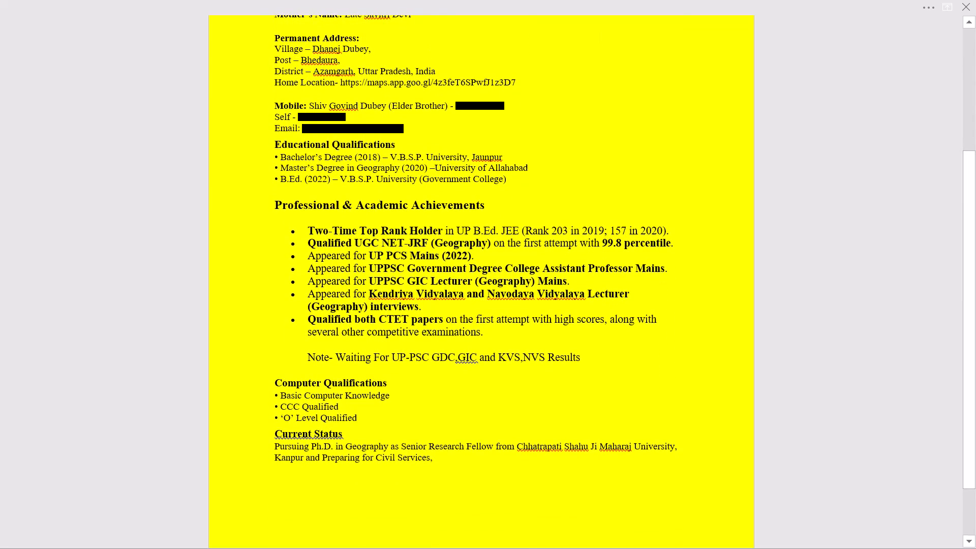
{"action": "scroll", "coordinate": [600, 321], "scroll_direction": "left", "scroll_amount": 2}
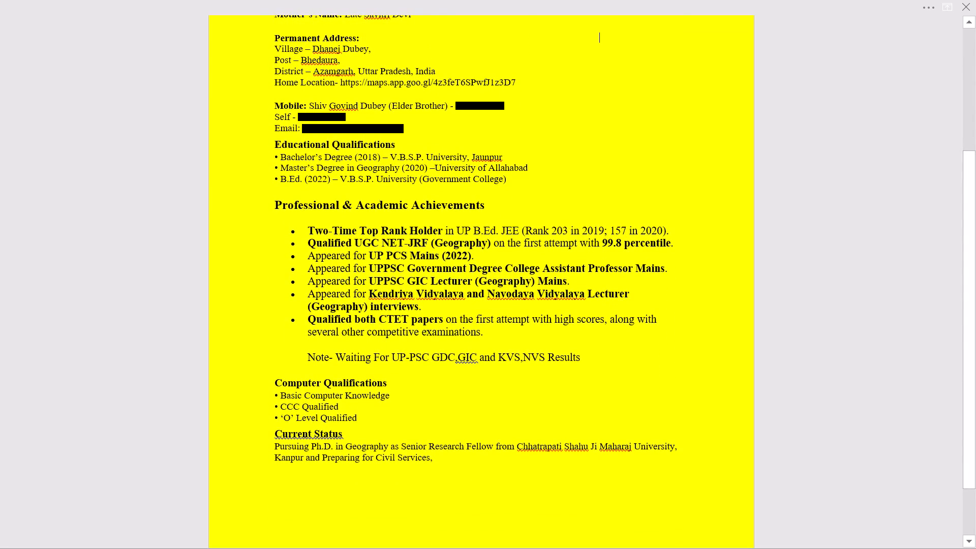
{"action": "left_click_drag", "start_coordinate": [311, 442], "coordinate": [400, 443]}
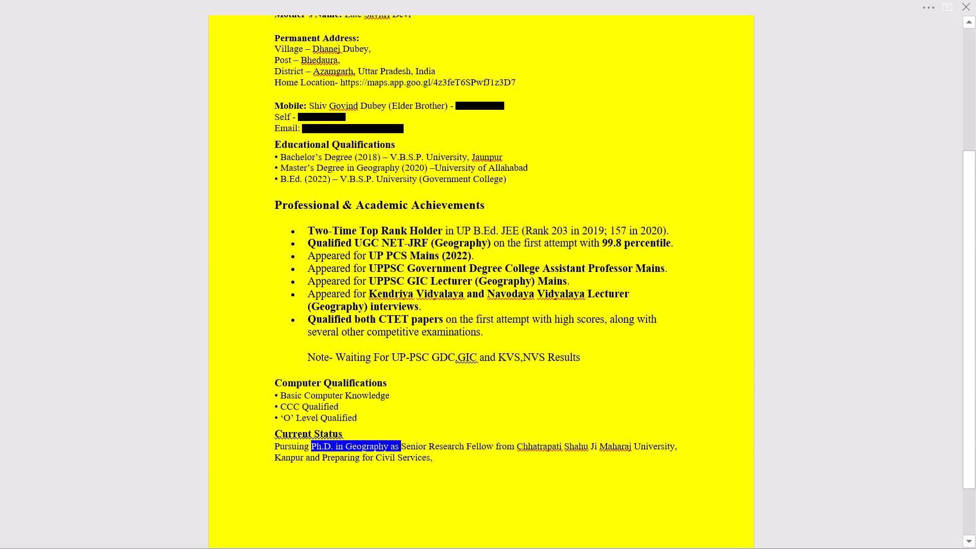
{"action": "left_click_drag", "start_coordinate": [400, 443], "coordinate": [471, 444]}
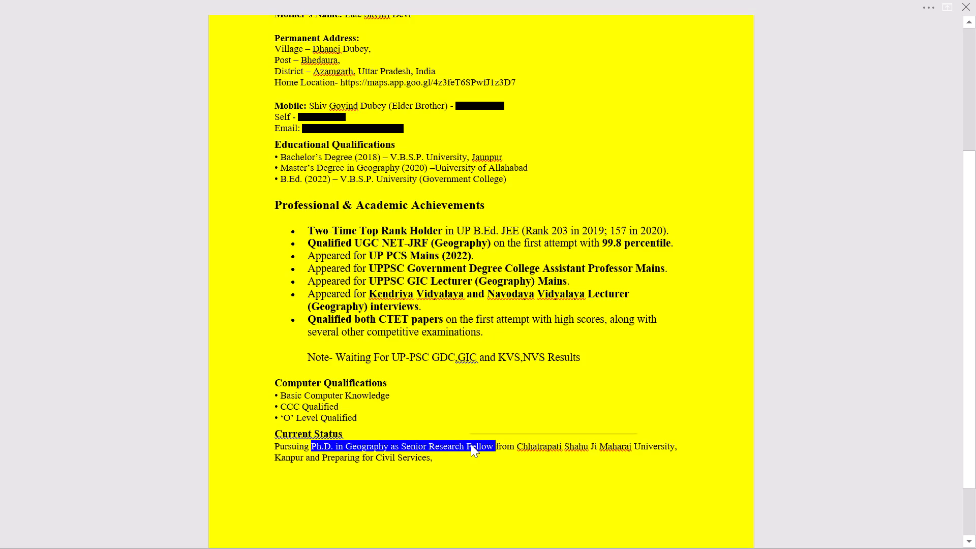
{"action": "key", "text": "ctrl+c"}
{"action": "left_click", "coordinate": [509, 179]}
{"action": "key", "text": "Return"}
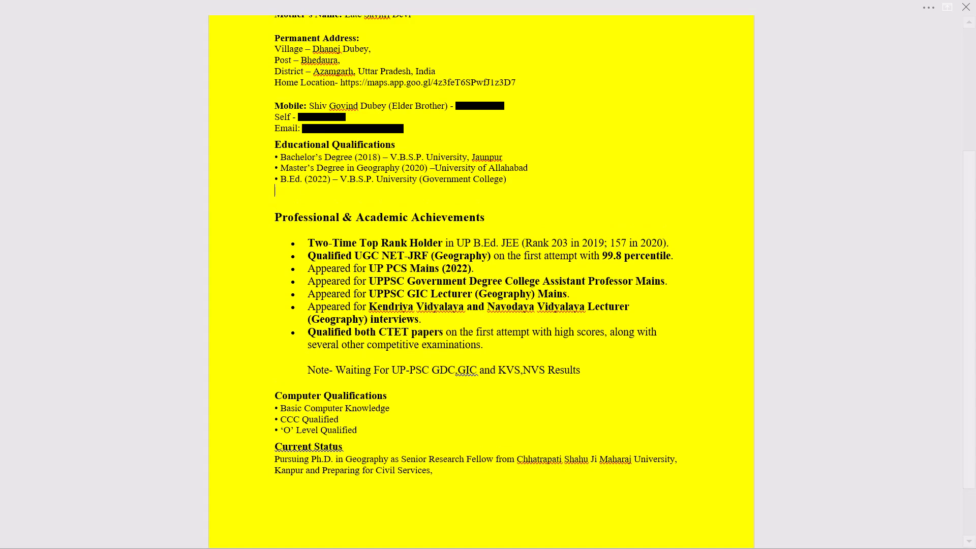
{"action": "key", "text": "ctrl+v"}
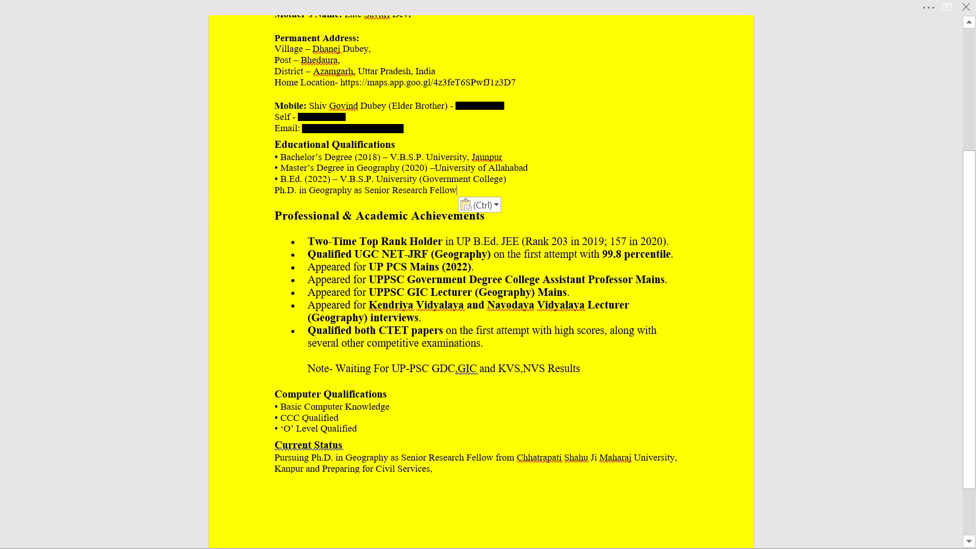
Copy the bullet from the B.Ed. line to the start of the Ph.D. line, followed by a space.
{"action": "left_click_drag", "start_coordinate": [279, 179], "coordinate": [273, 178]}
{"action": "key", "text": "ctrl+c"}
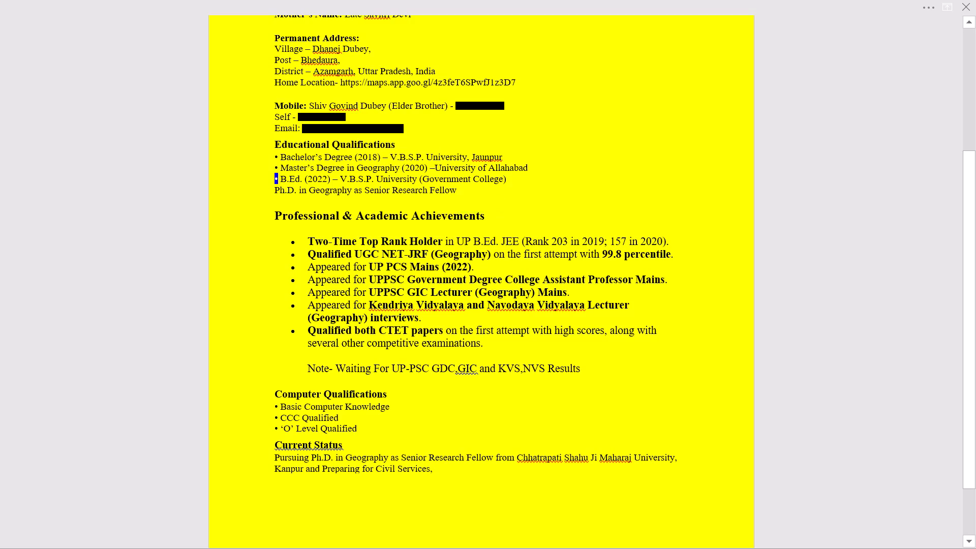
{"action": "left_click", "coordinate": [272, 194]}
{"action": "key", "text": "ctrl+v"}
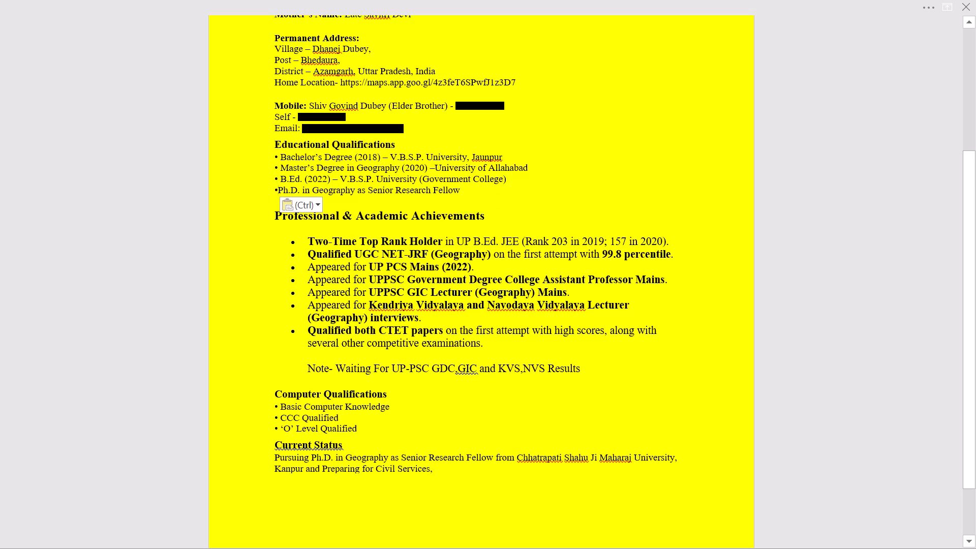
{"action": "key", "text": "space"}
{"action": "left_click", "coordinate": [526, 202]}
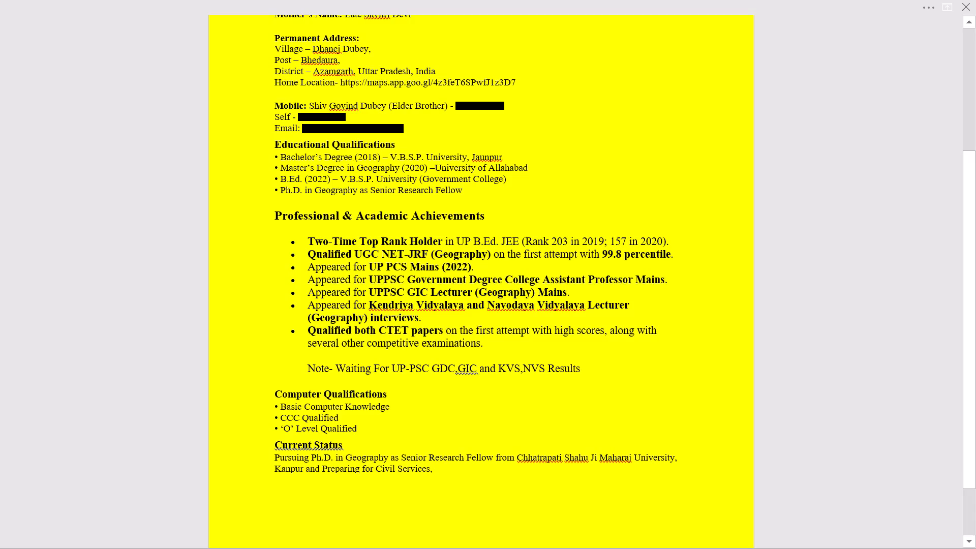
Make "Senior Research Fellow" bold in the Current Status paragraph.
{"action": "left_click_drag", "start_coordinate": [490, 454], "coordinate": [459, 461]}
{"action": "left_click", "coordinate": [467, 463]}
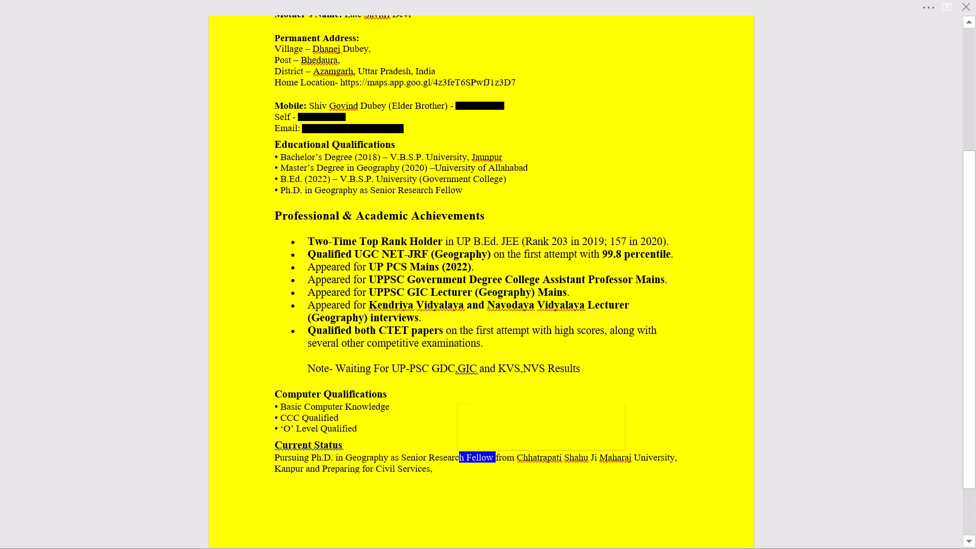
{"action": "left_click_drag", "start_coordinate": [489, 457], "coordinate": [412, 457]}
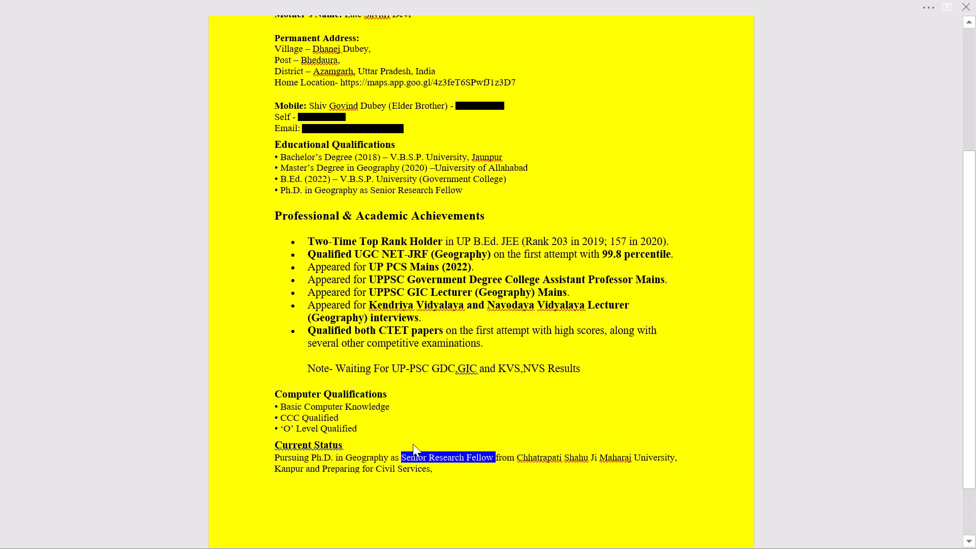
{"action": "left_click", "coordinate": [416, 433]}
{"action": "left_click", "coordinate": [416, 433]}
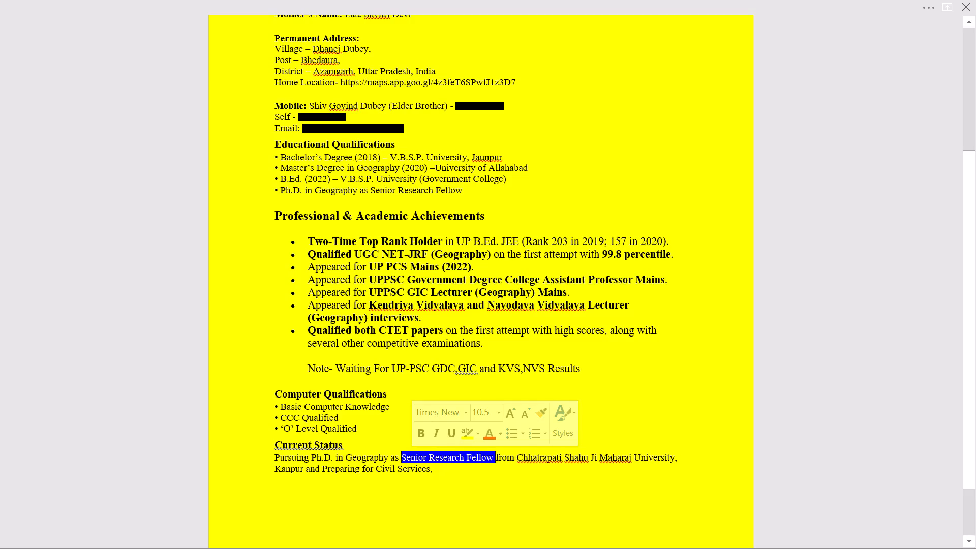
{"action": "left_click", "coordinate": [418, 435]}
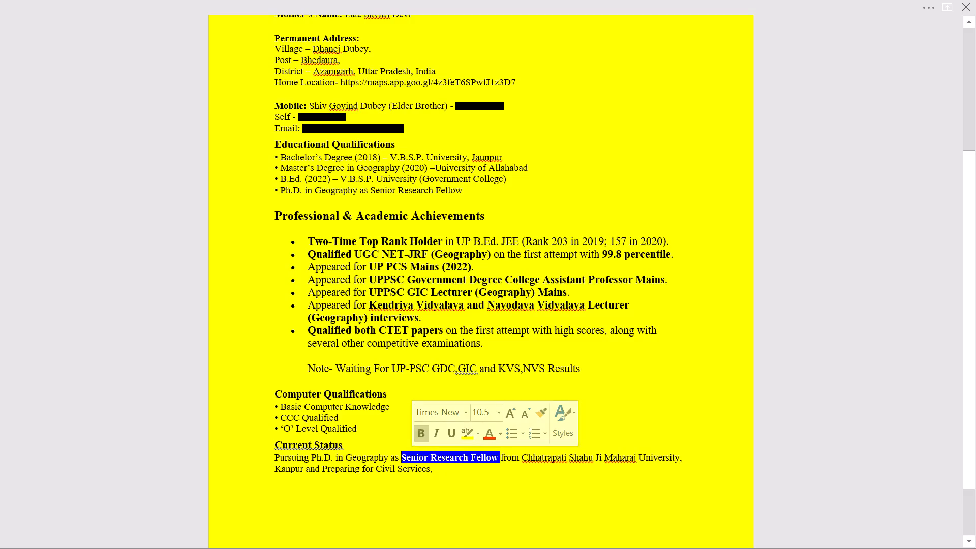
{"action": "left_click", "coordinate": [453, 477]}
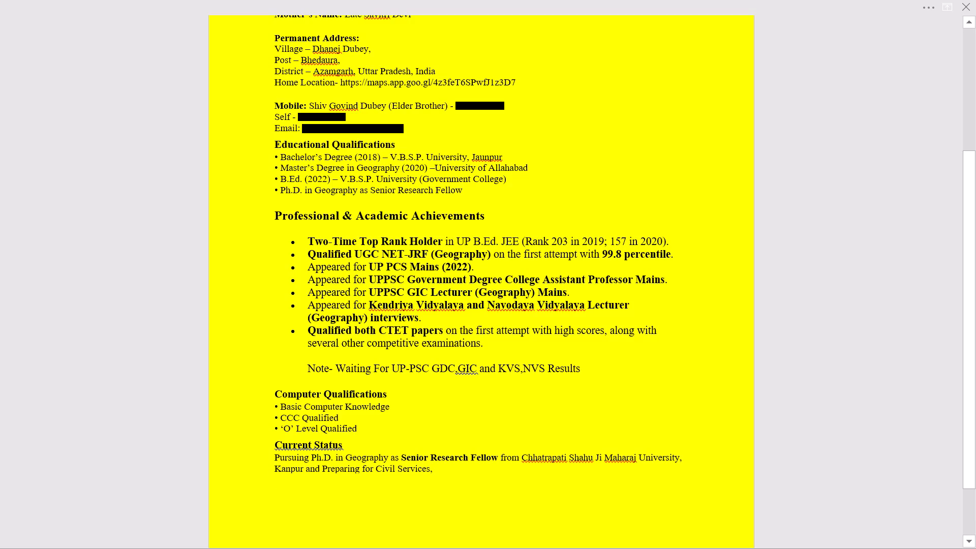
Remove the blank line above the results note and make the note a bullet directly below the CTET achievement.
{"action": "left_click", "coordinate": [306, 371]}
{"action": "key", "text": "BackSpace"}
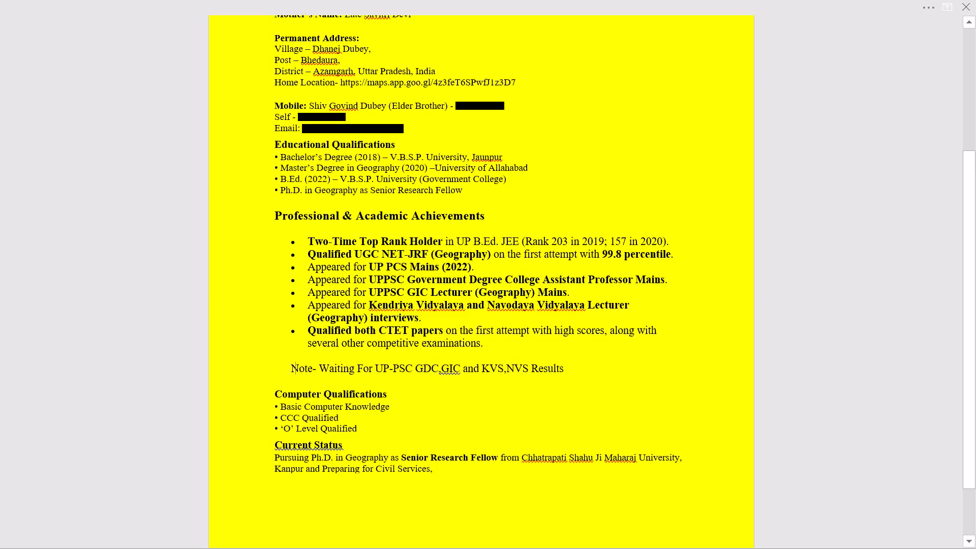
{"action": "key", "text": "BackSpace"}
{"action": "key", "text": "BackSpace"}
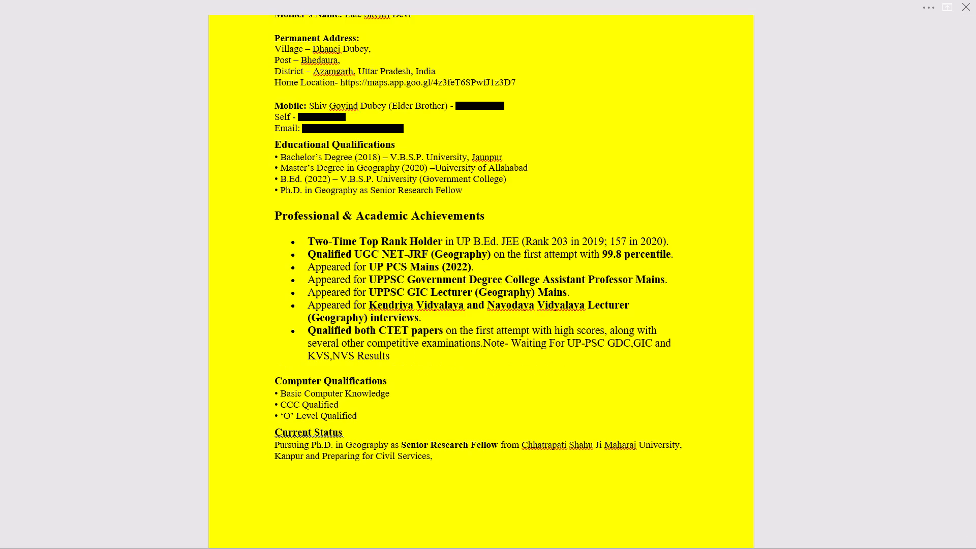
{"action": "key", "text": "Return"}
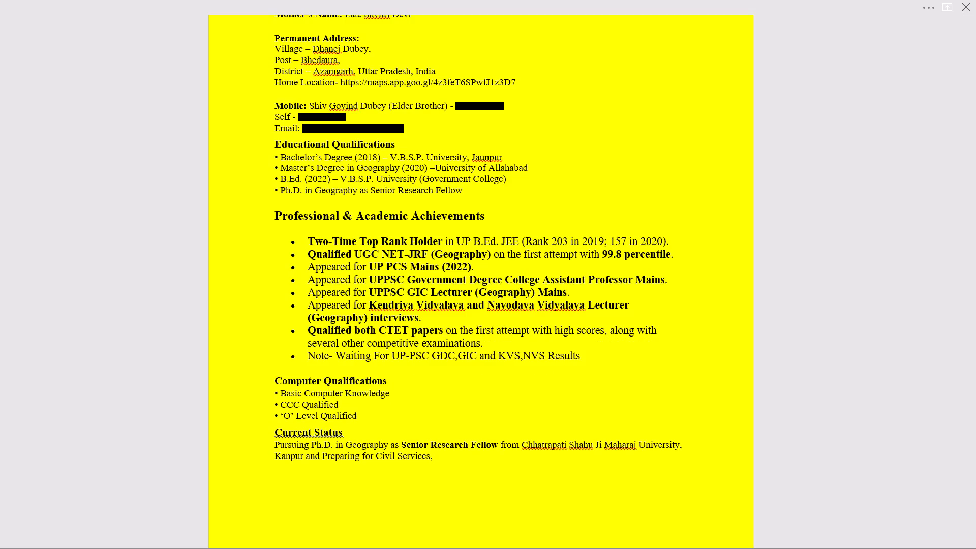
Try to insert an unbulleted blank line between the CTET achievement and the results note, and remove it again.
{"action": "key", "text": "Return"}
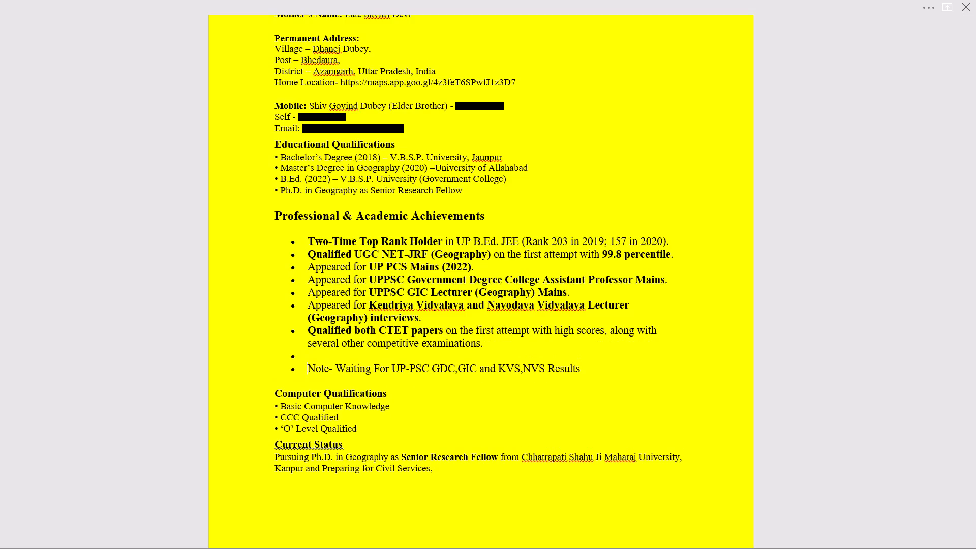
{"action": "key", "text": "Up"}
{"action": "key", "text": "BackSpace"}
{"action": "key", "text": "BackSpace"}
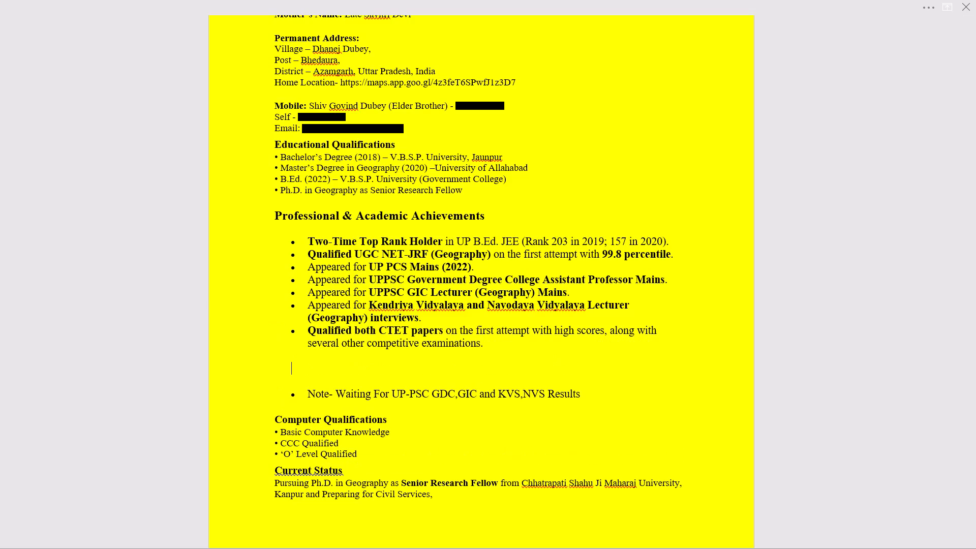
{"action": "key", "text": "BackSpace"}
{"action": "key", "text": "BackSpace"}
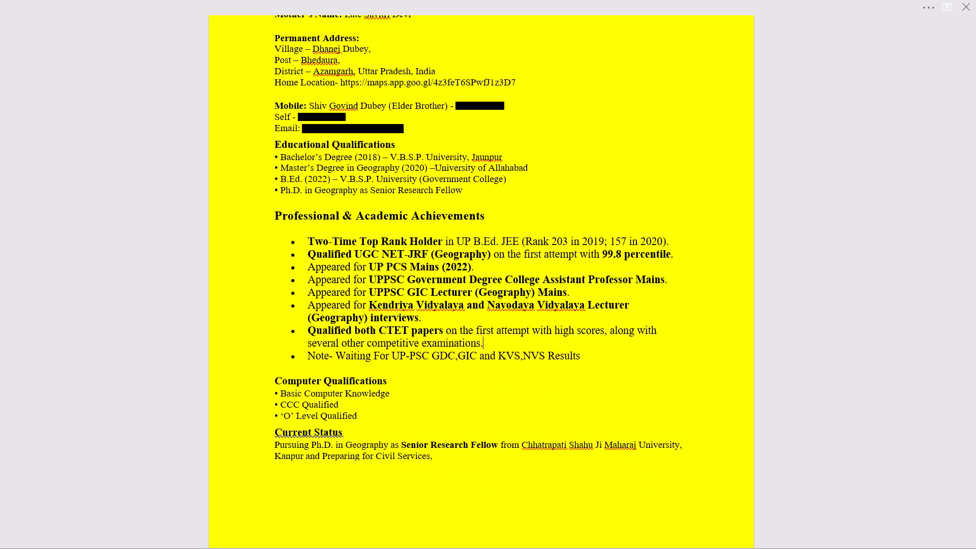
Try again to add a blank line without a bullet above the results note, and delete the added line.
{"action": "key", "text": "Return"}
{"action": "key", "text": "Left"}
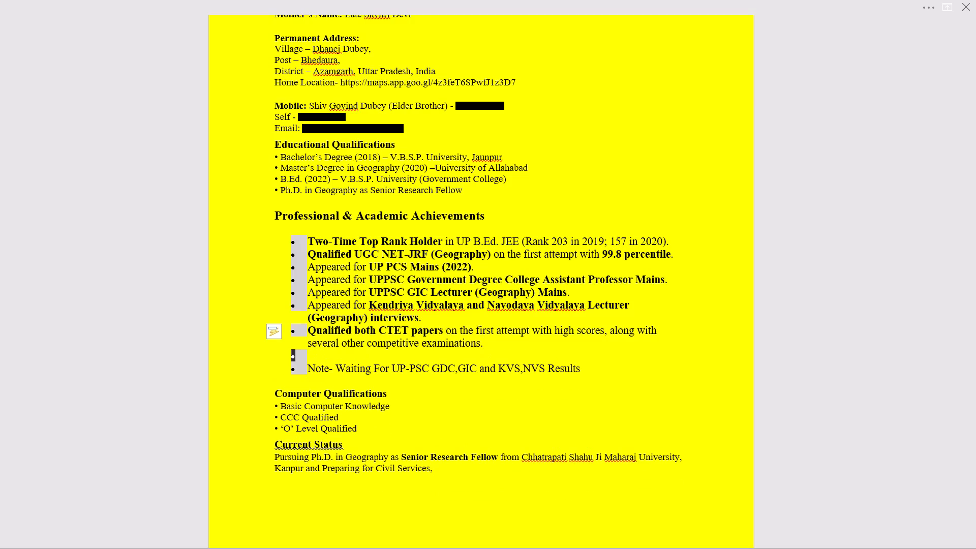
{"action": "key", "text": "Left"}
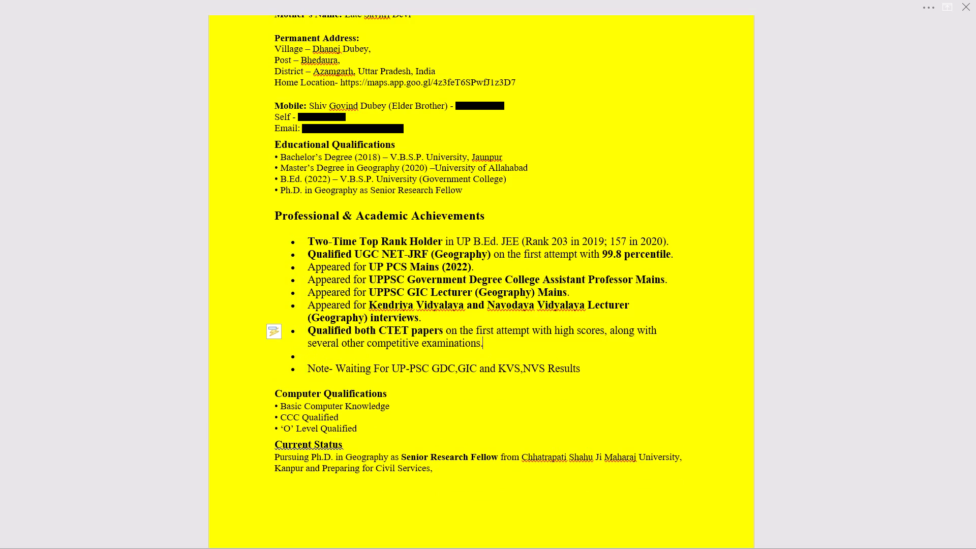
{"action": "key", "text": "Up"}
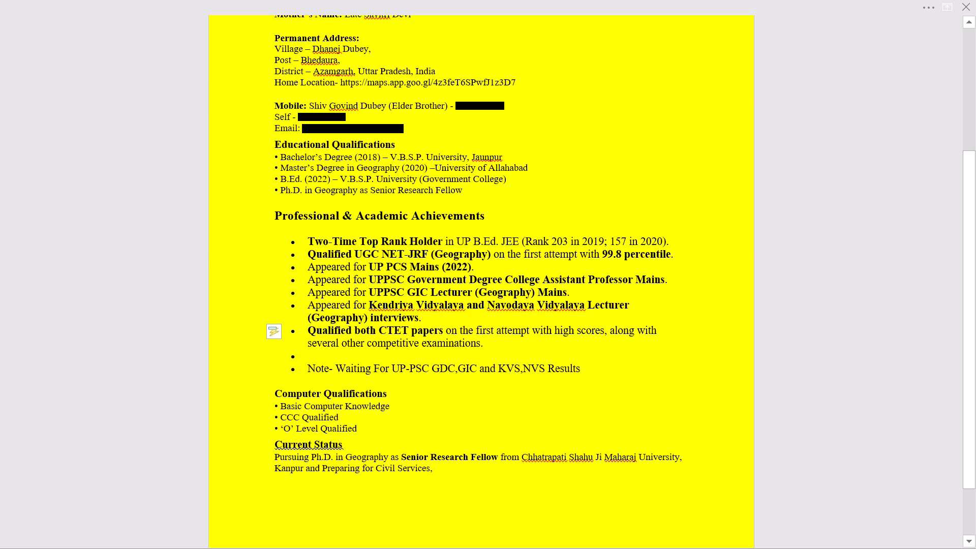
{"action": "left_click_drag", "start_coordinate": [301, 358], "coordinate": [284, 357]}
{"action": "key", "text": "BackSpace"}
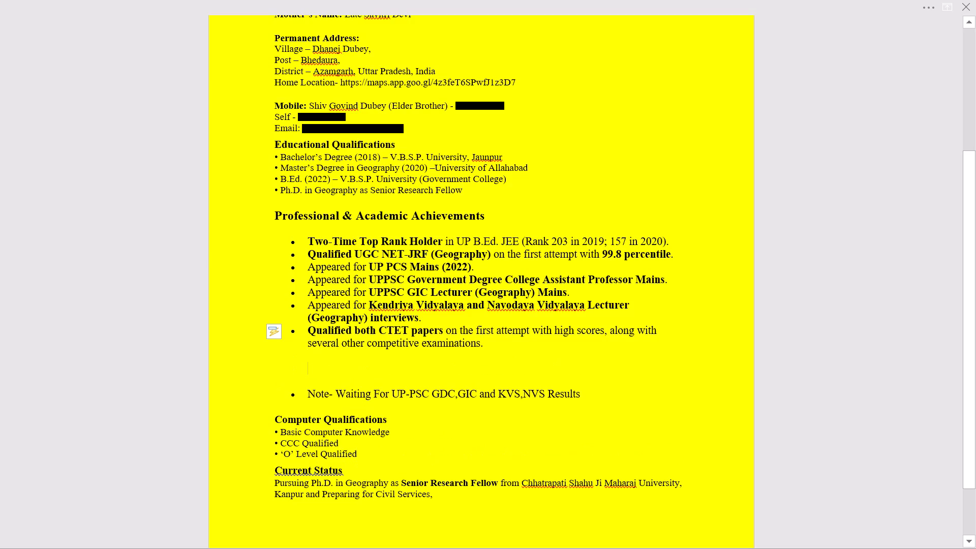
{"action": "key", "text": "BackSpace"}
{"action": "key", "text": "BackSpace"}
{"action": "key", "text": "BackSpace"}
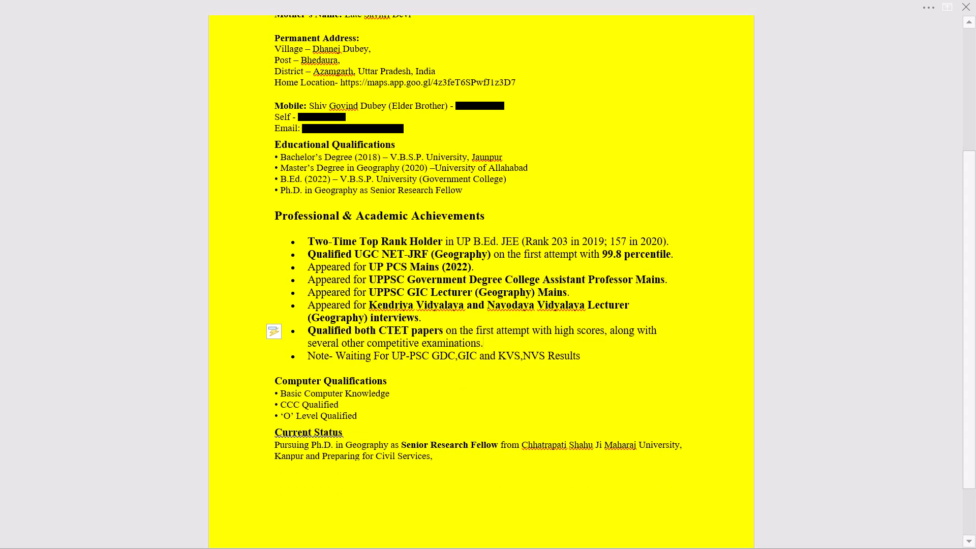
Set 1.5 line spacing for the CTET achievement bullet and the results note below it.
{"action": "left_click_drag", "start_coordinate": [308, 327], "coordinate": [567, 347]}
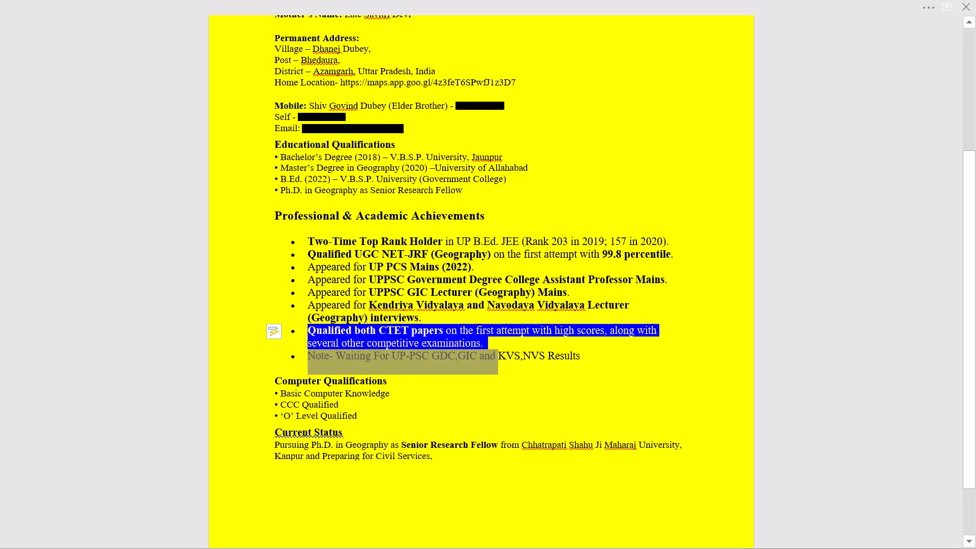
{"action": "left_click_drag", "start_coordinate": [567, 347], "coordinate": [583, 347]}
{"action": "left_click", "coordinate": [583, 347]}
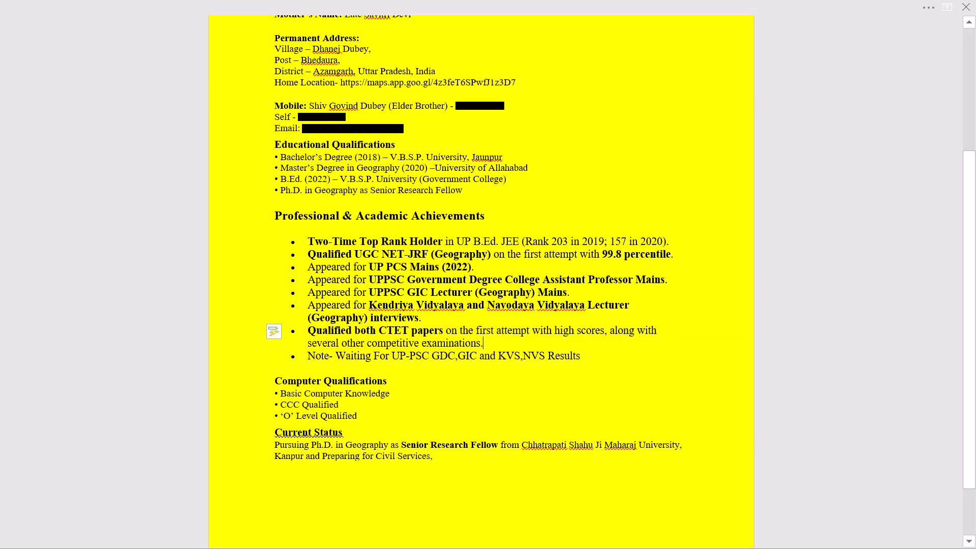
{"action": "left_click_drag", "start_coordinate": [309, 342], "coordinate": [586, 369]}
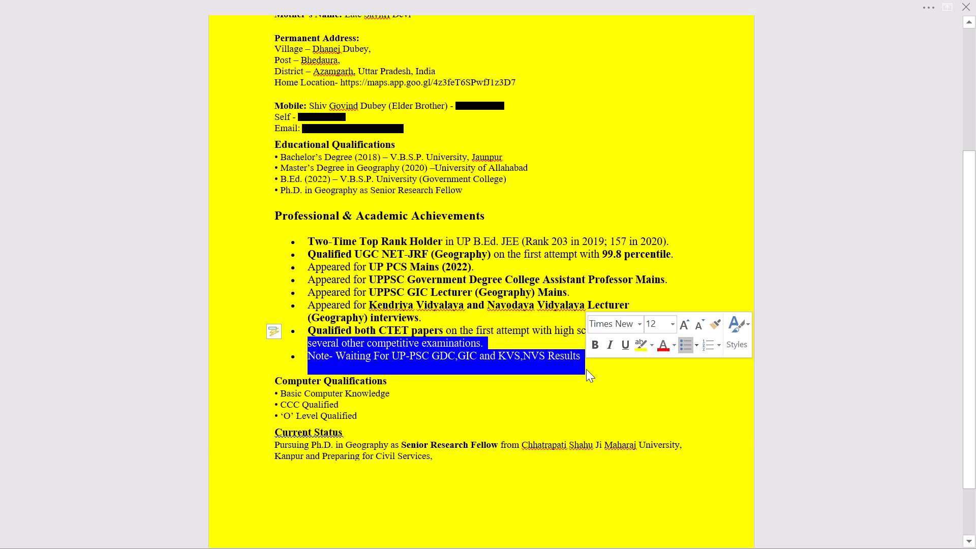
{"action": "left_click", "coordinate": [485, 0]}
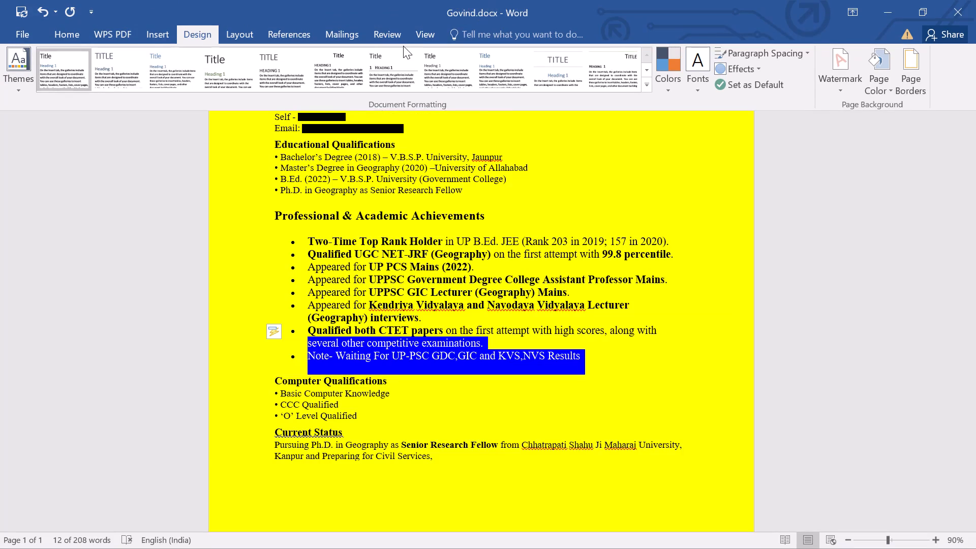
{"action": "left_click", "coordinate": [71, 34]}
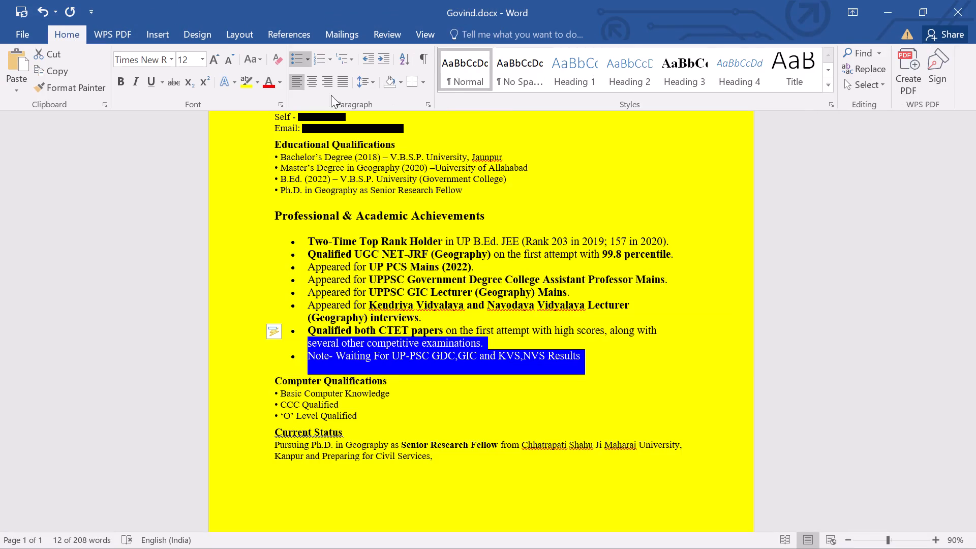
{"action": "left_click", "coordinate": [373, 84]}
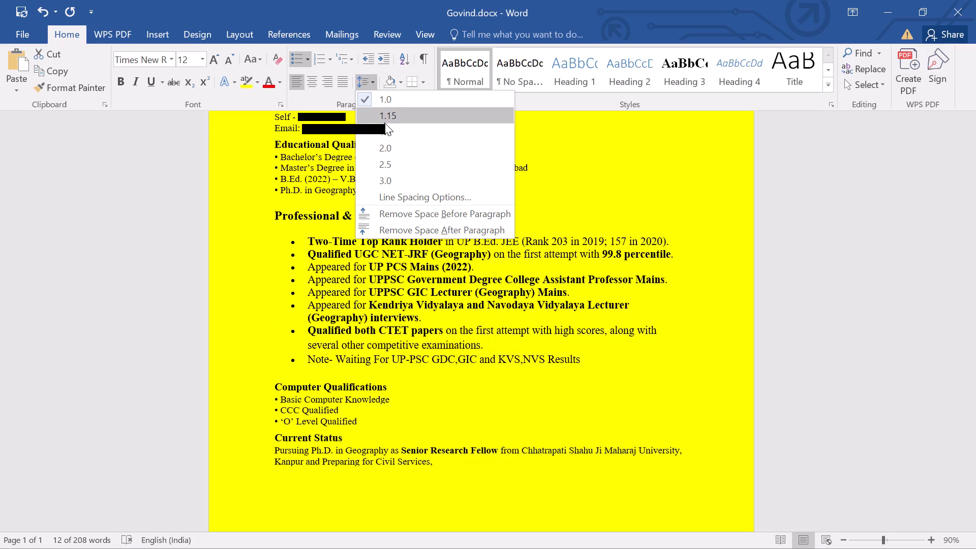
{"action": "left_click", "coordinate": [387, 131]}
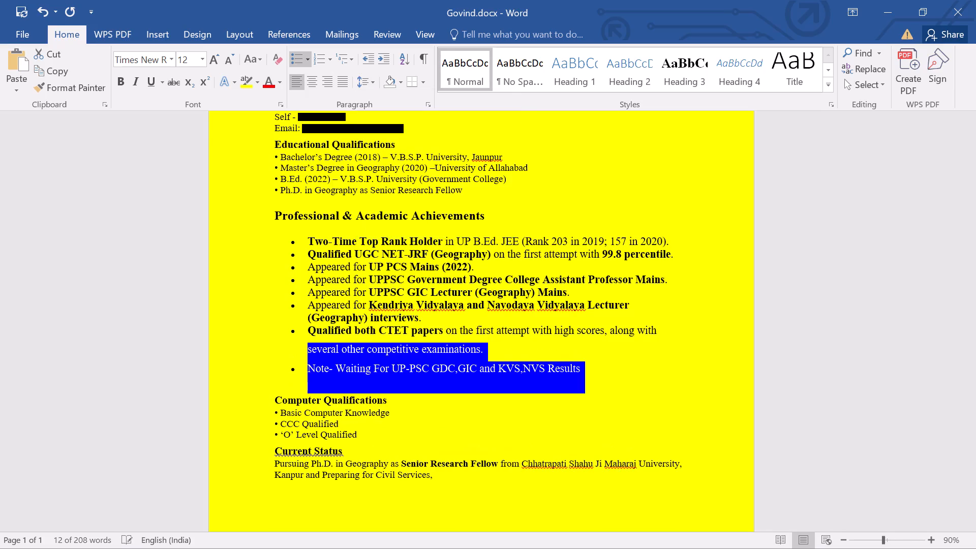
{"action": "left_click", "coordinate": [387, 131]}
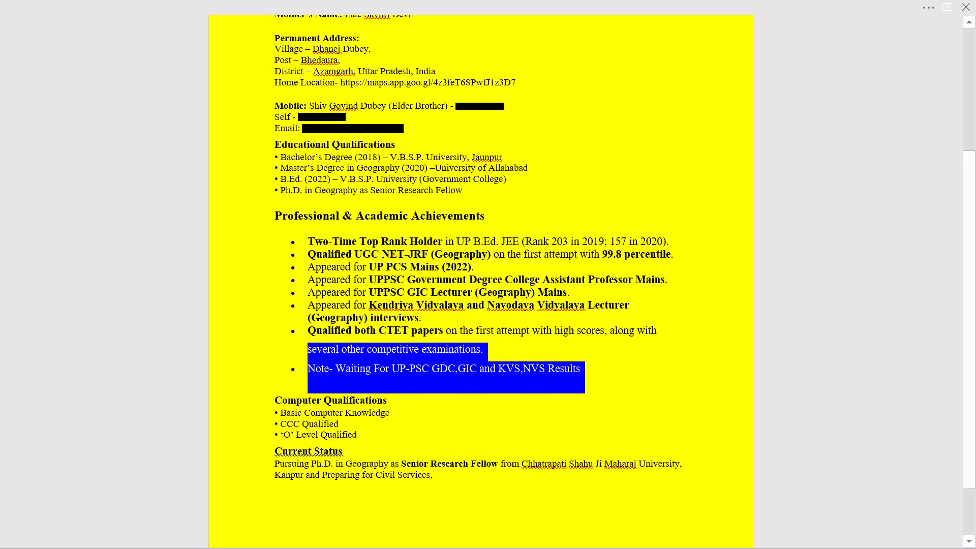
Set the line spacing of the CTET achievement bullet alone to 1.0.
{"action": "left_click", "coordinate": [440, 312]}
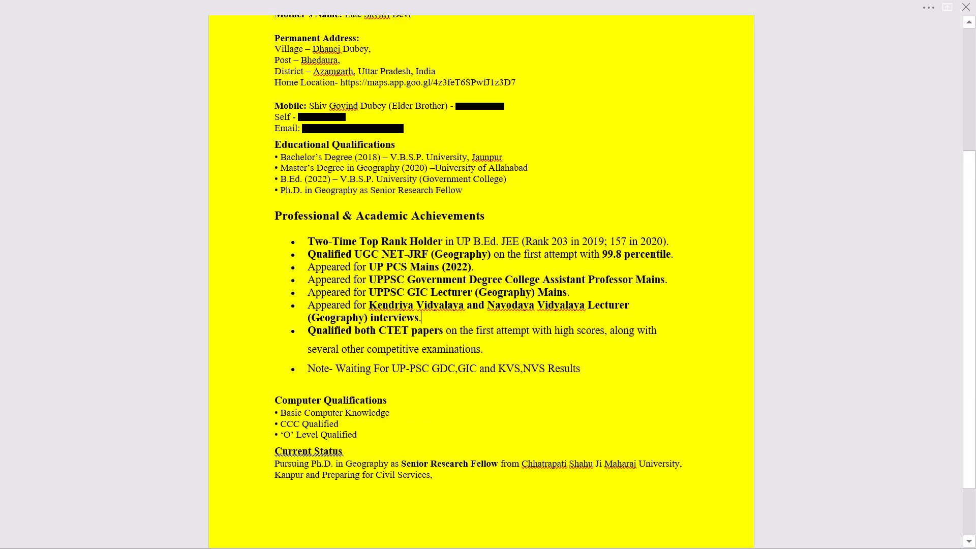
{"action": "left_click_drag", "start_coordinate": [309, 332], "coordinate": [474, 346]}
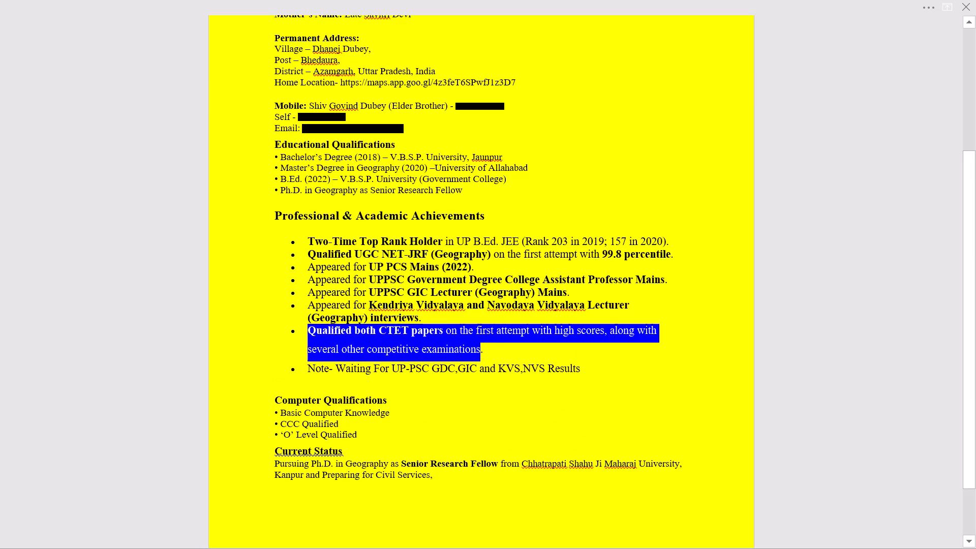
{"action": "left_click_drag", "start_coordinate": [474, 346], "coordinate": [483, 344]}
{"action": "left_click", "coordinate": [361, 15]}
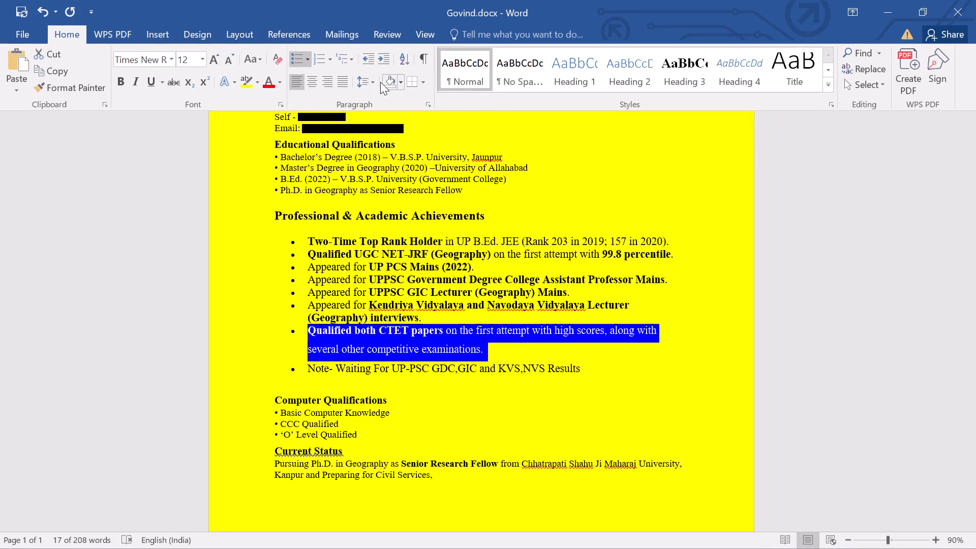
{"action": "left_click", "coordinate": [376, 82]}
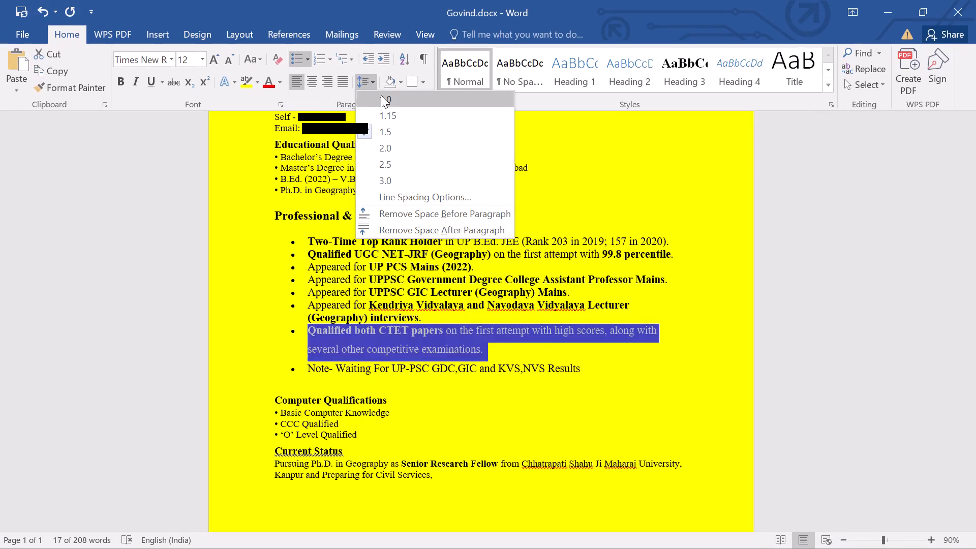
{"action": "left_click", "coordinate": [381, 95]}
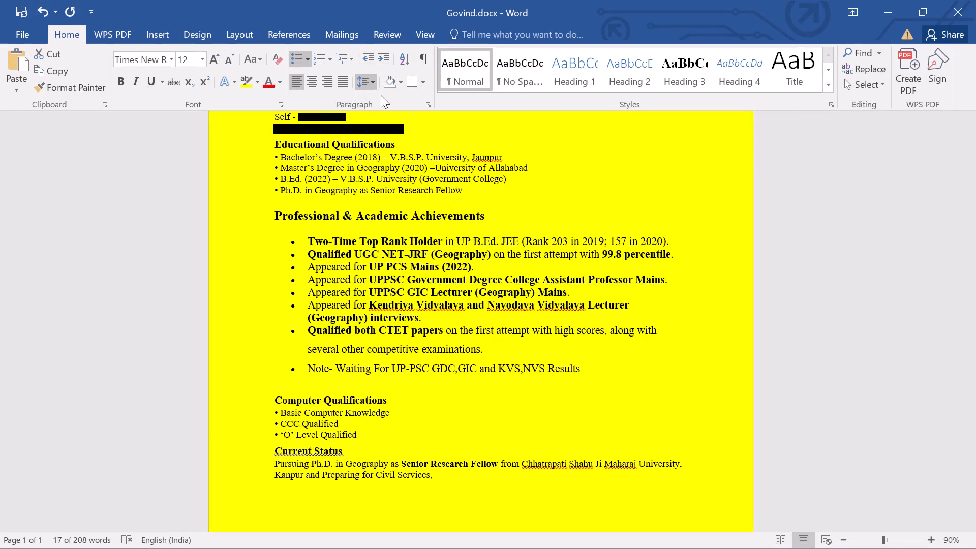
{"action": "left_click", "coordinate": [381, 95]}
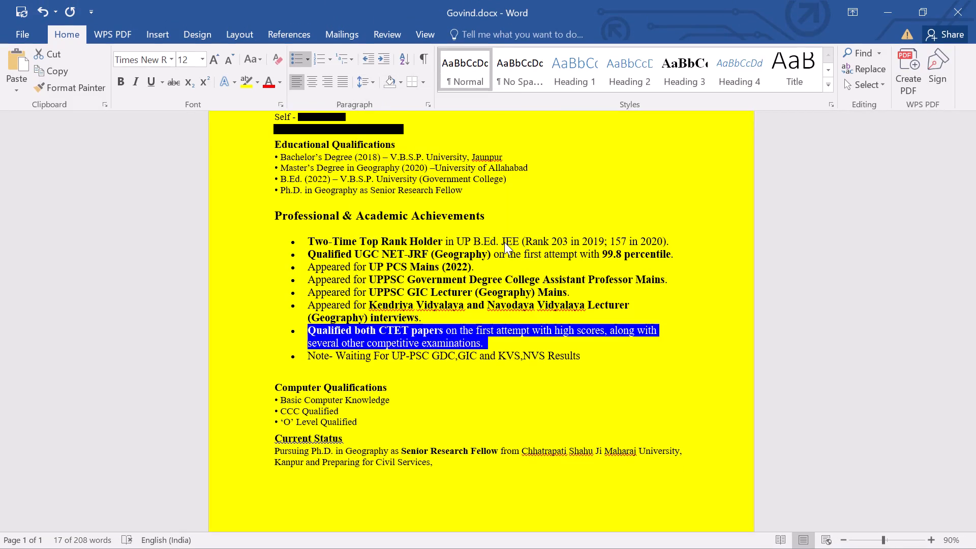
{"action": "left_click", "coordinate": [526, 341]}
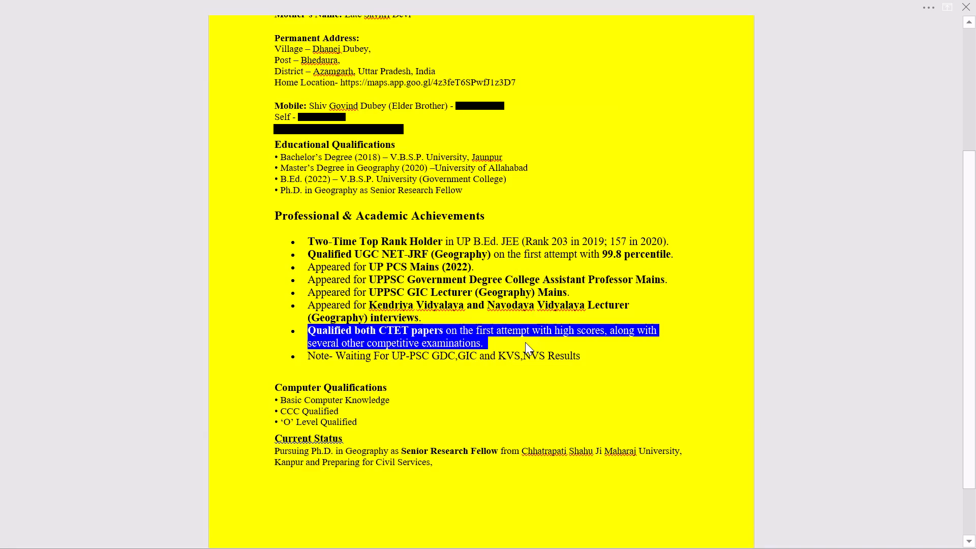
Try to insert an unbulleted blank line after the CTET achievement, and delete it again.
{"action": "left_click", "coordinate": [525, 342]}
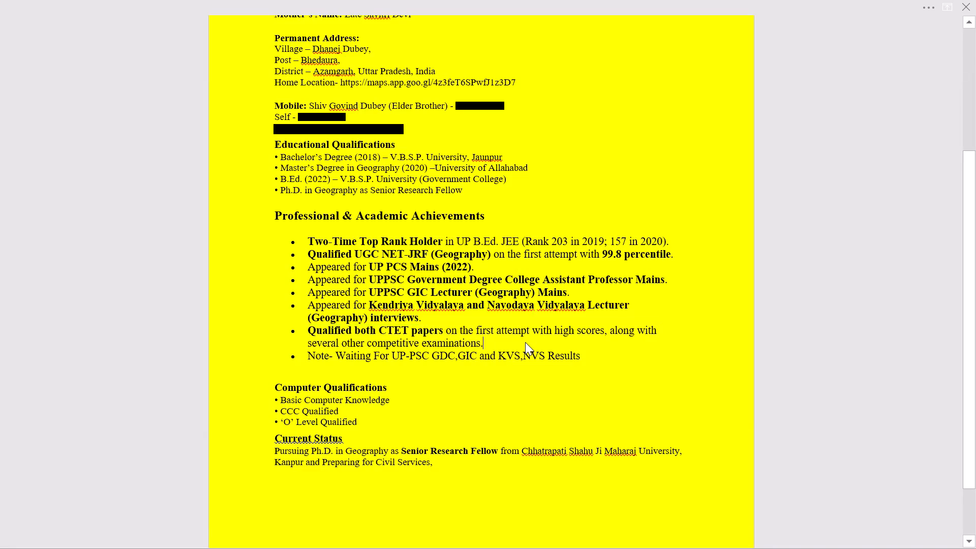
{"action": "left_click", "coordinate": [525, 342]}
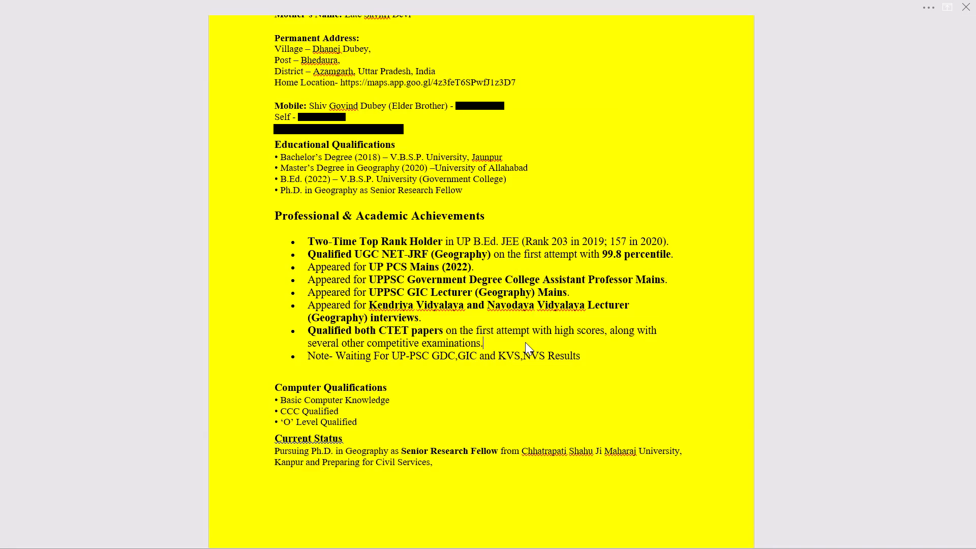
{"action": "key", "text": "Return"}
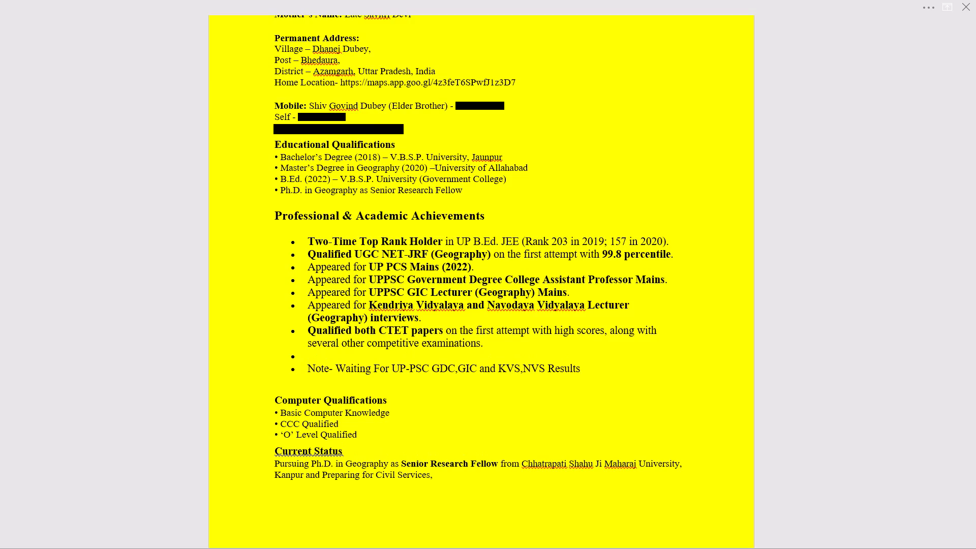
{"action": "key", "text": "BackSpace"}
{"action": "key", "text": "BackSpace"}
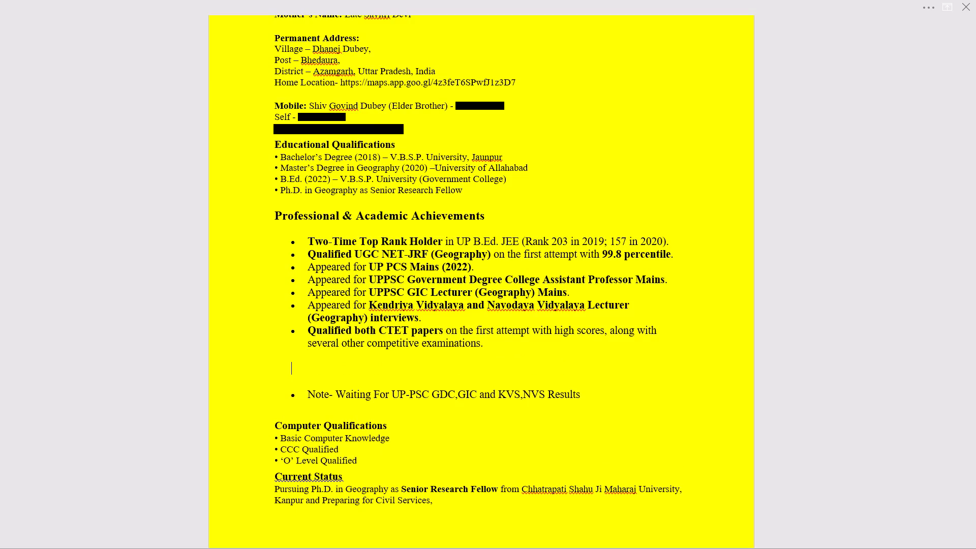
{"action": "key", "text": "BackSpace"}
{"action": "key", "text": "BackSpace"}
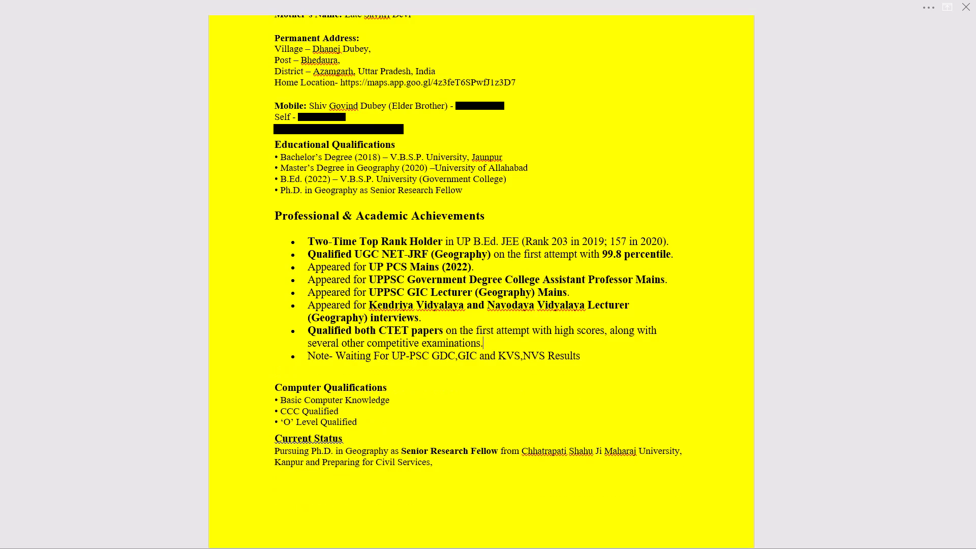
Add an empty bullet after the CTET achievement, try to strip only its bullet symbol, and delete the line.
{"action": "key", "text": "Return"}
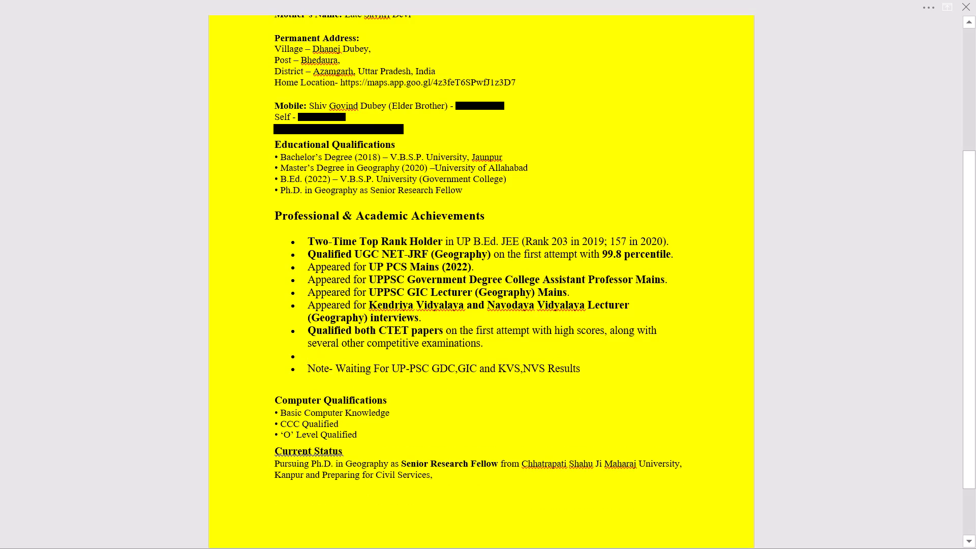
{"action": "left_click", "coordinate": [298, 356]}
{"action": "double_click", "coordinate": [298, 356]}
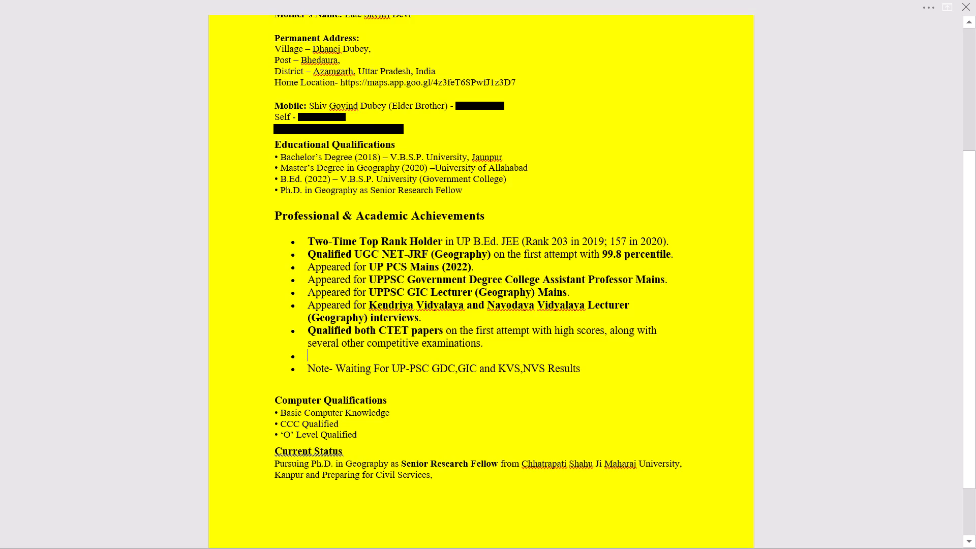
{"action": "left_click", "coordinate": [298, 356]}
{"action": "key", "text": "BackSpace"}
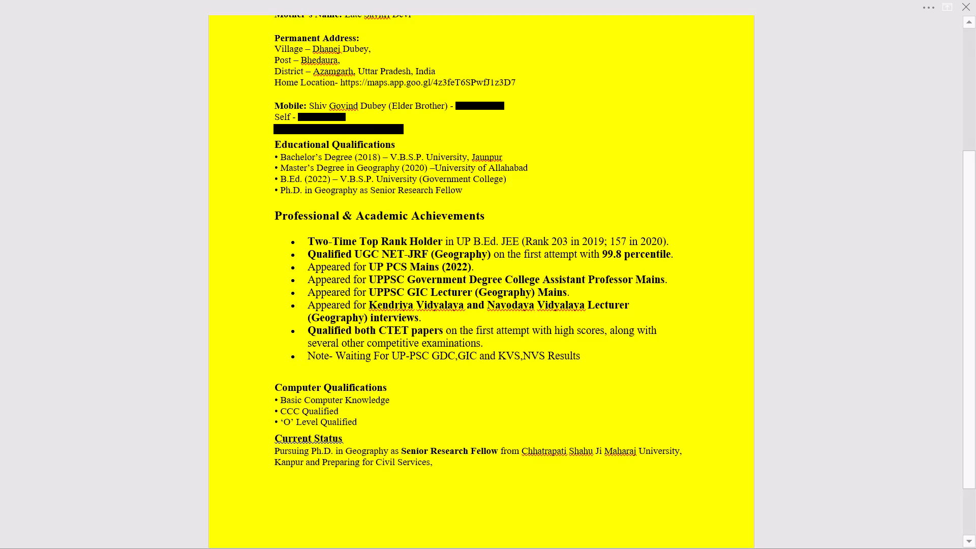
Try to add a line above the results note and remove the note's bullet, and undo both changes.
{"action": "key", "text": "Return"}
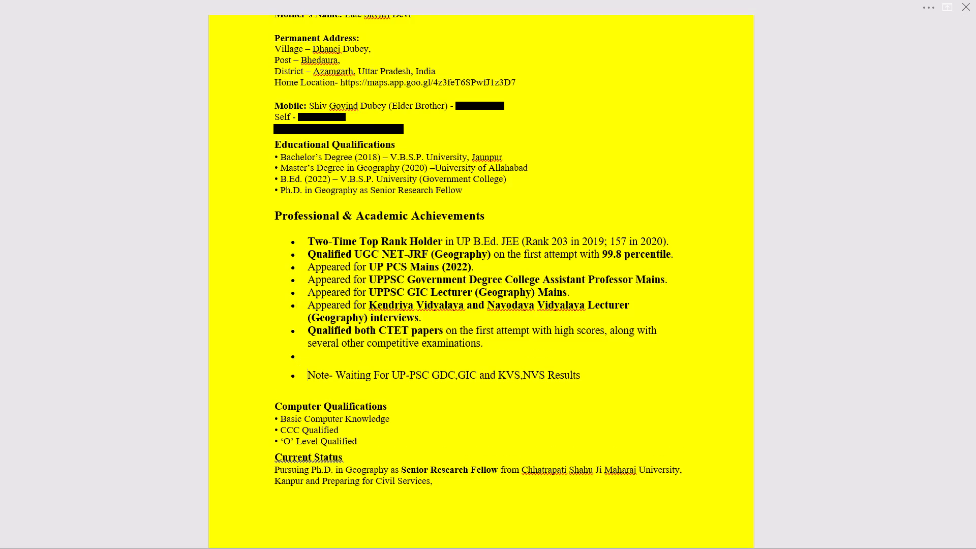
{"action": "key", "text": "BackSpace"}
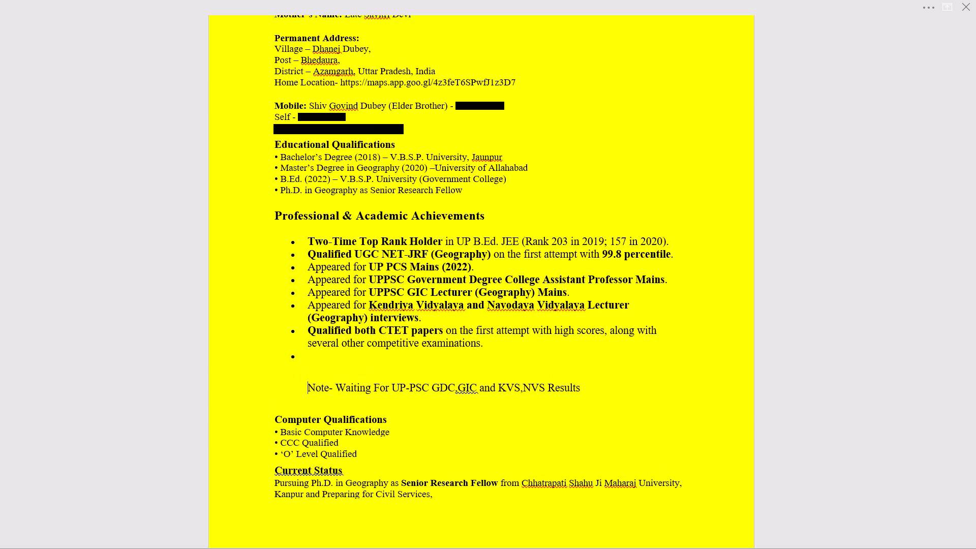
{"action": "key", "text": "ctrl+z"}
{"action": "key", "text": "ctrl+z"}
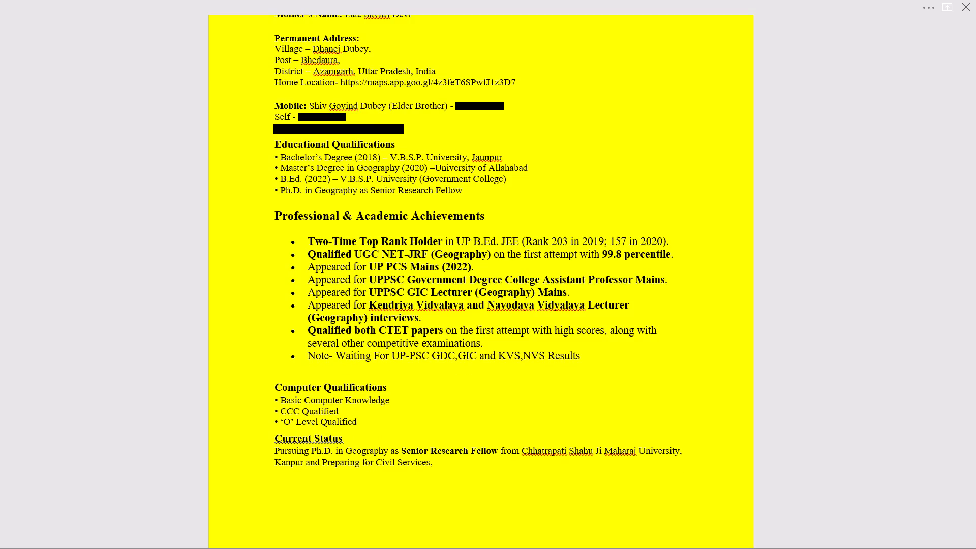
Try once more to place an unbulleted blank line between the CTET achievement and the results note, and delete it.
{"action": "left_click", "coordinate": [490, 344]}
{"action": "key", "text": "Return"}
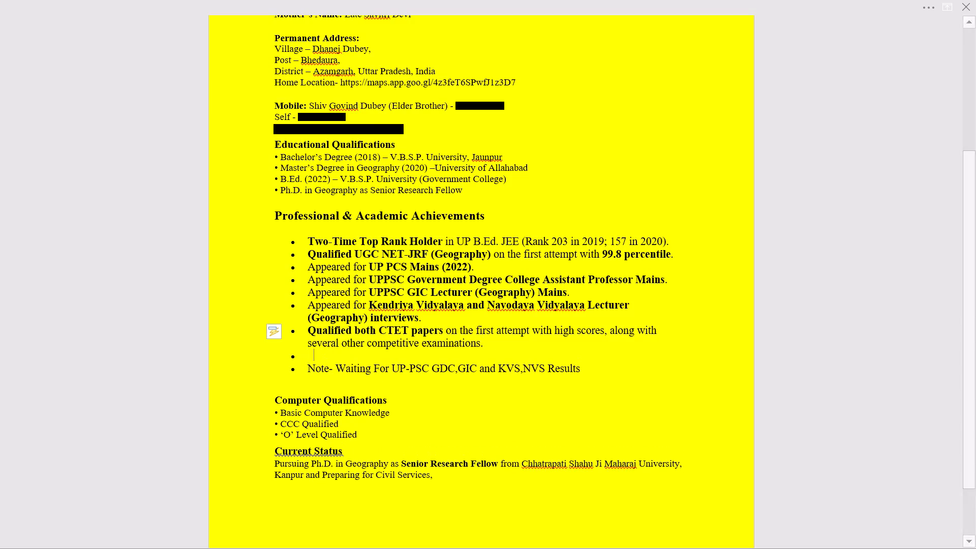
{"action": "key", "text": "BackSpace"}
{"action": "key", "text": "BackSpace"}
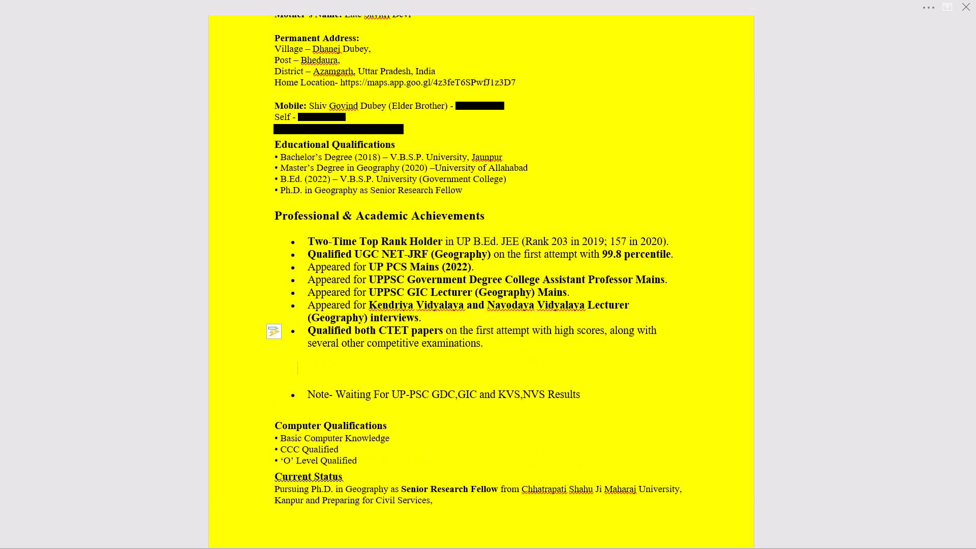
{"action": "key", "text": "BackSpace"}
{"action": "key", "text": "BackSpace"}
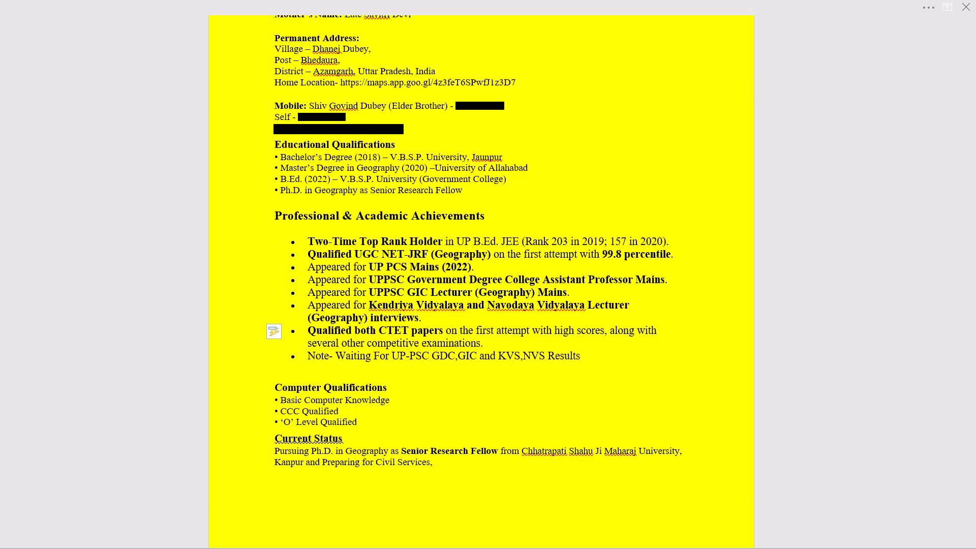
Insert an empty bullet line between the CTET achievement and the results note.
{"action": "key", "text": "Return"}
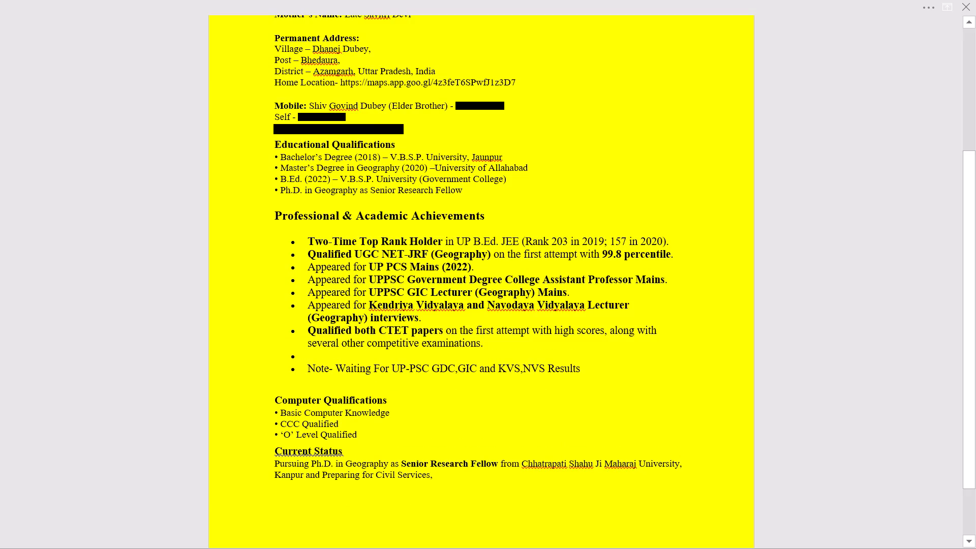
Make the results note "Note- Waiting For UP-PSC GDC,GIC and KVS,NVS Results" bold and italic.
{"action": "left_click_drag", "start_coordinate": [616, 374], "coordinate": [311, 359]}
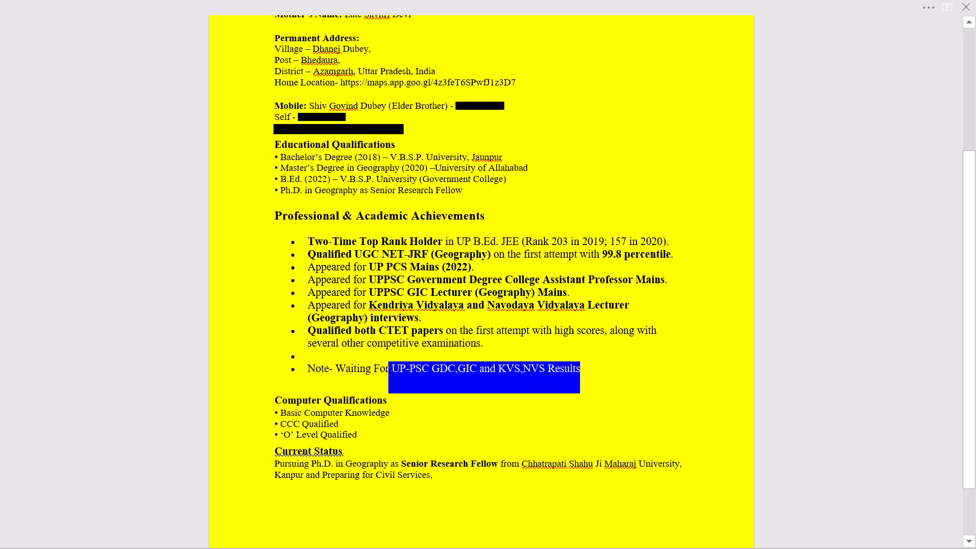
{"action": "left_click_drag", "start_coordinate": [311, 359], "coordinate": [311, 359]}
{"action": "left_click", "coordinate": [322, 332]}
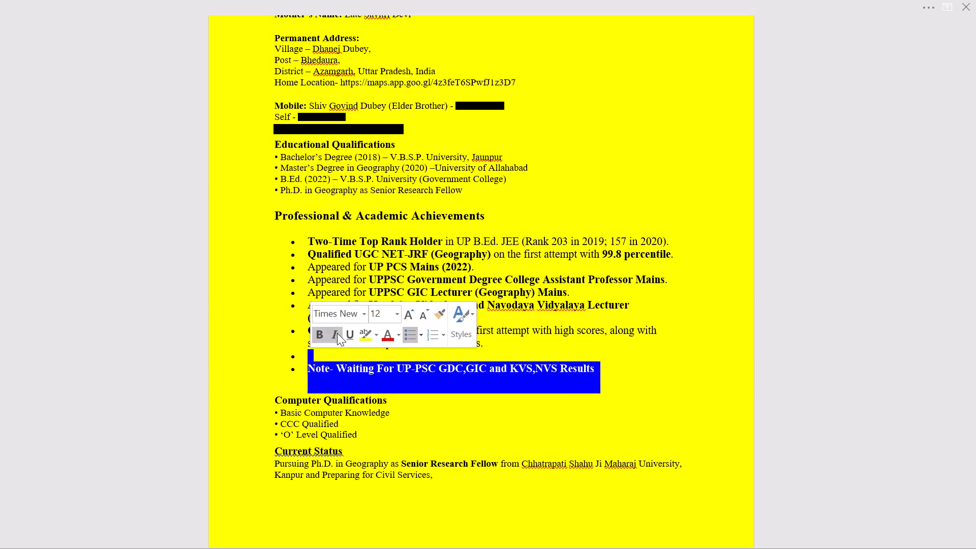
{"action": "left_click", "coordinate": [337, 333]}
{"action": "left_click", "coordinate": [613, 355]}
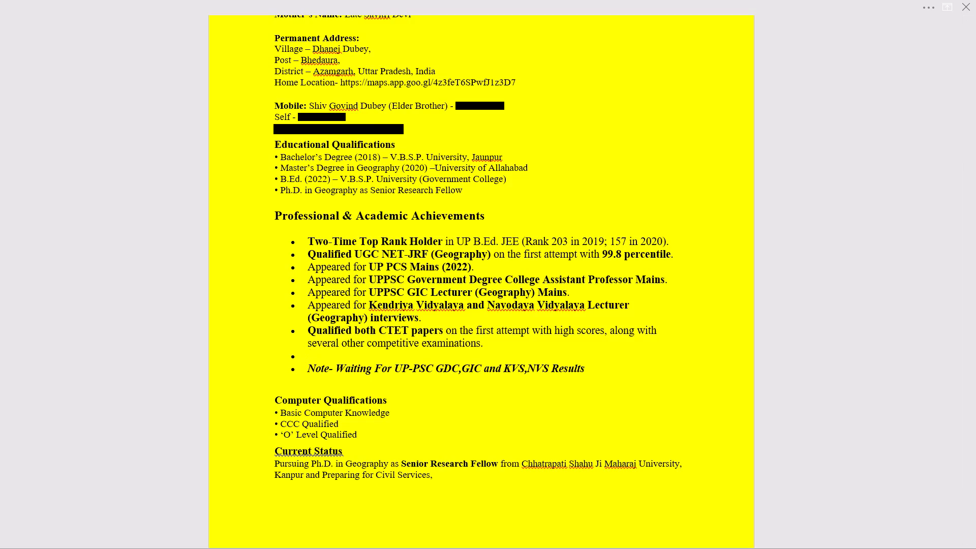
Indent the achievements bullet list slightly further from the page margin and place the cursor in the empty bullet line.
{"action": "left_click_drag", "start_coordinate": [294, 352], "coordinate": [299, 352]}
{"action": "left_click", "coordinate": [299, 352]}
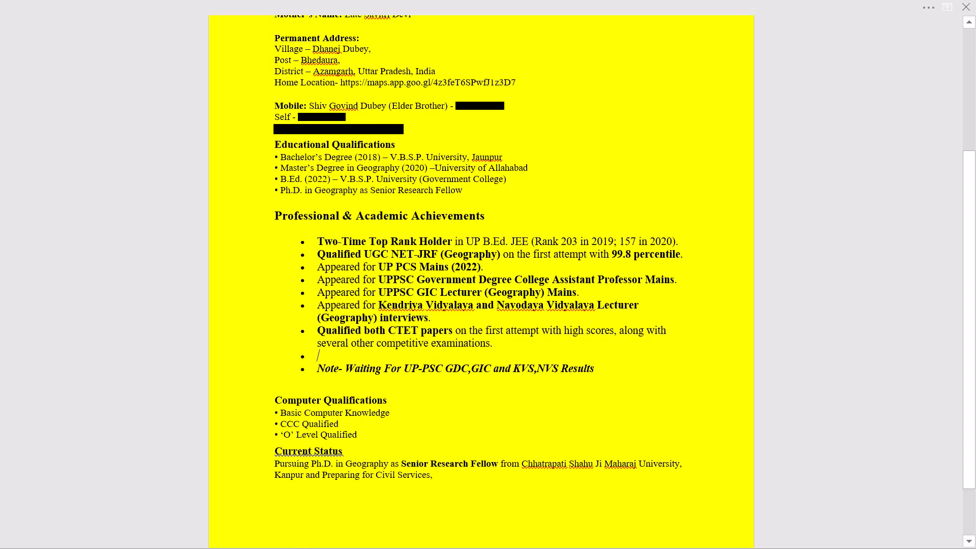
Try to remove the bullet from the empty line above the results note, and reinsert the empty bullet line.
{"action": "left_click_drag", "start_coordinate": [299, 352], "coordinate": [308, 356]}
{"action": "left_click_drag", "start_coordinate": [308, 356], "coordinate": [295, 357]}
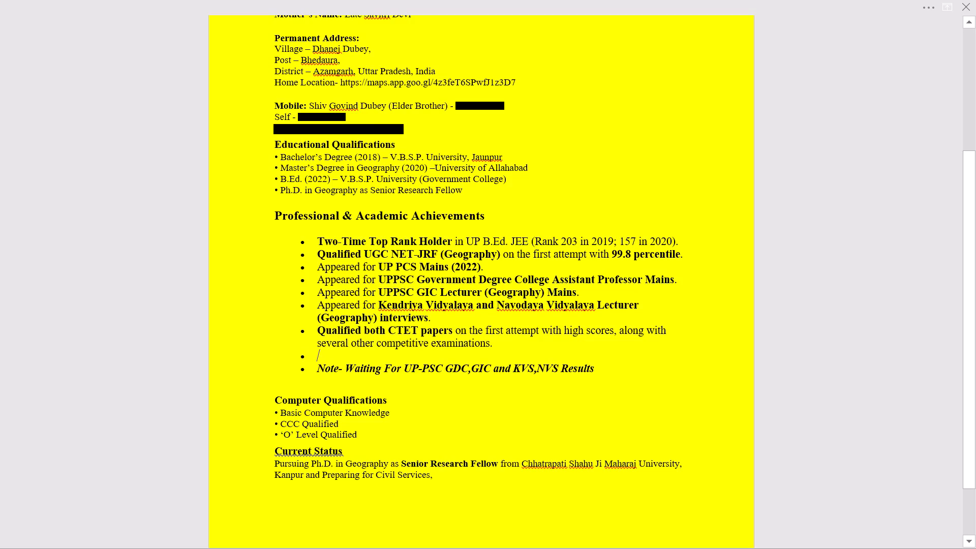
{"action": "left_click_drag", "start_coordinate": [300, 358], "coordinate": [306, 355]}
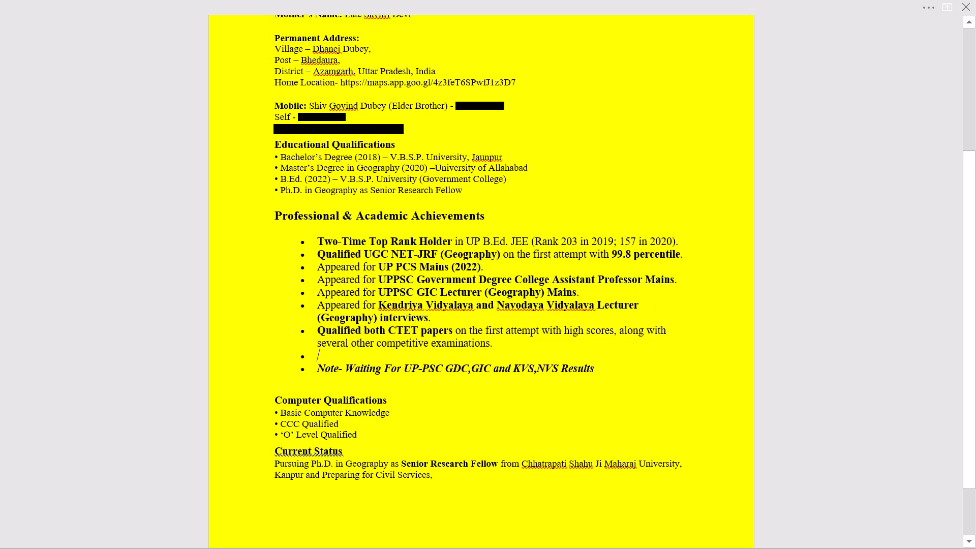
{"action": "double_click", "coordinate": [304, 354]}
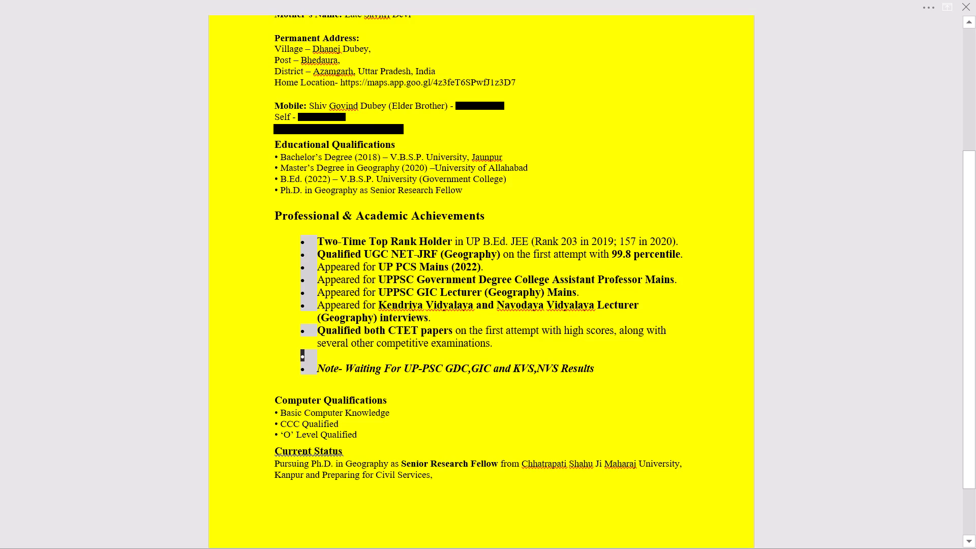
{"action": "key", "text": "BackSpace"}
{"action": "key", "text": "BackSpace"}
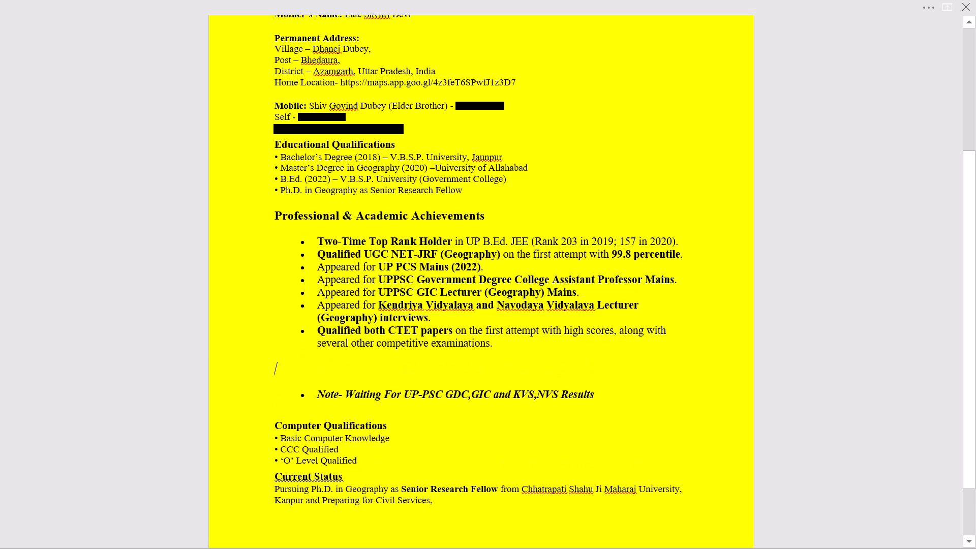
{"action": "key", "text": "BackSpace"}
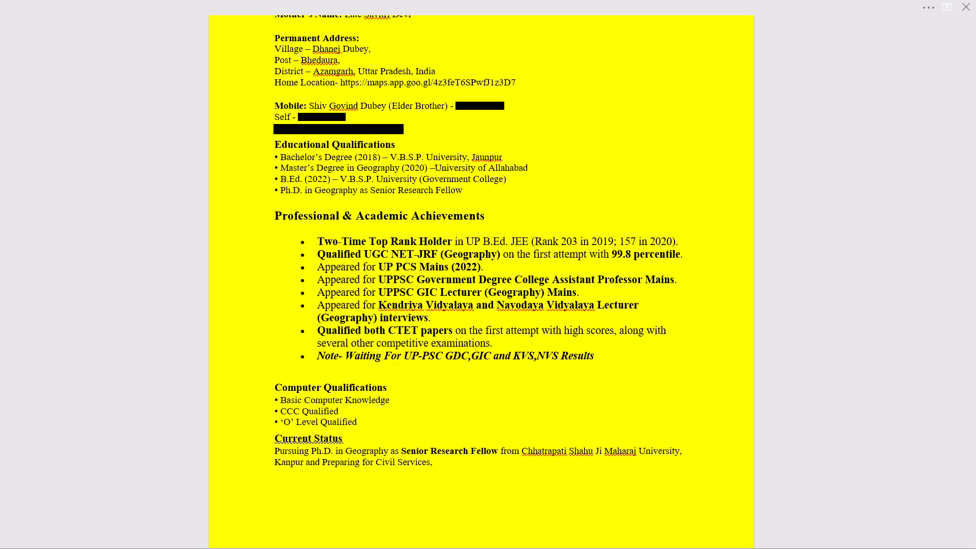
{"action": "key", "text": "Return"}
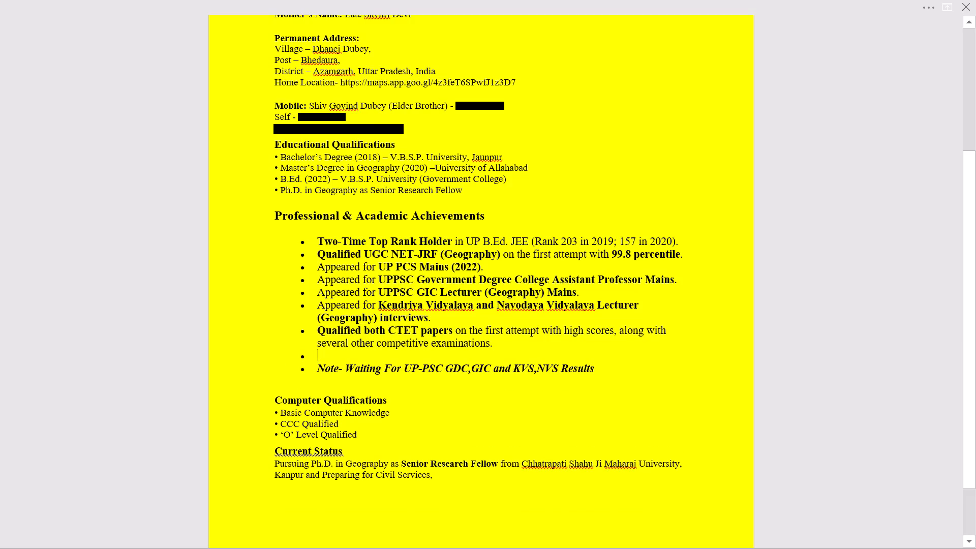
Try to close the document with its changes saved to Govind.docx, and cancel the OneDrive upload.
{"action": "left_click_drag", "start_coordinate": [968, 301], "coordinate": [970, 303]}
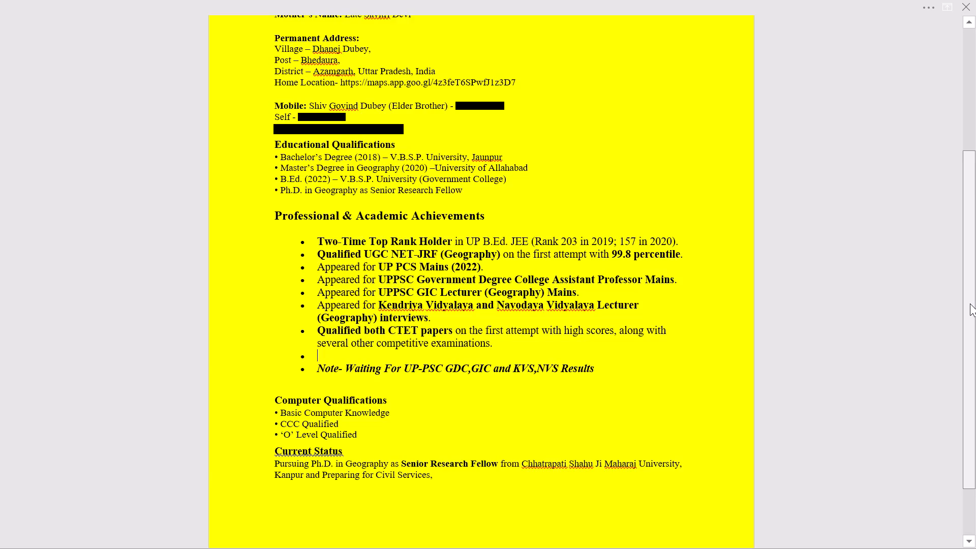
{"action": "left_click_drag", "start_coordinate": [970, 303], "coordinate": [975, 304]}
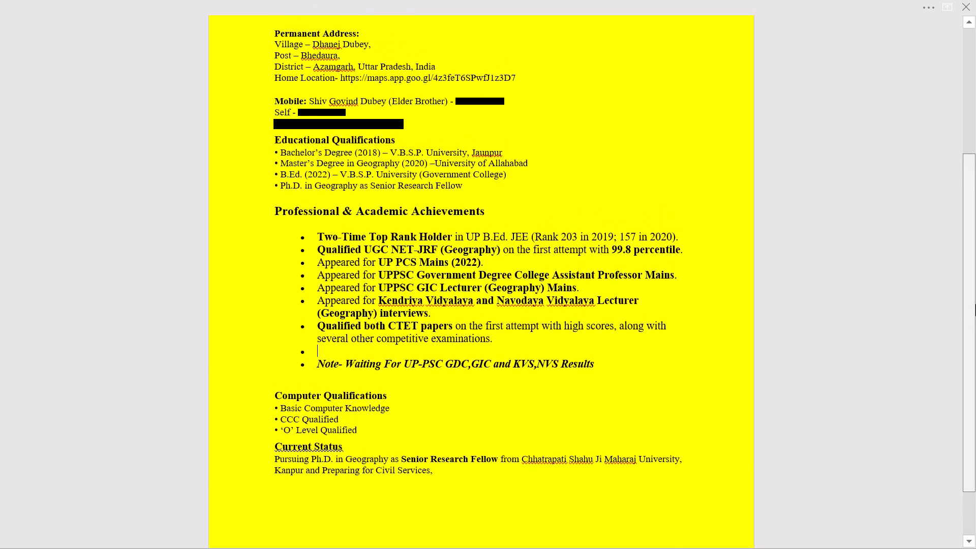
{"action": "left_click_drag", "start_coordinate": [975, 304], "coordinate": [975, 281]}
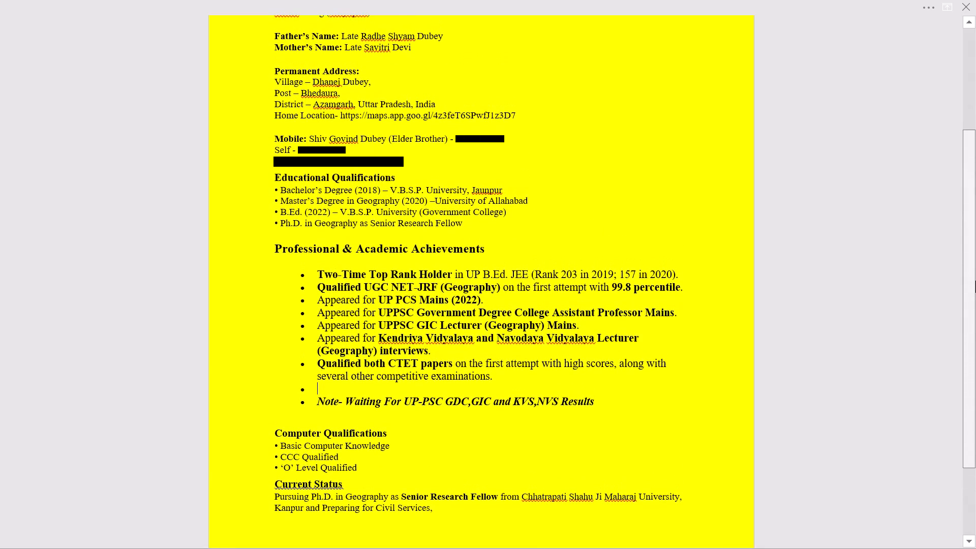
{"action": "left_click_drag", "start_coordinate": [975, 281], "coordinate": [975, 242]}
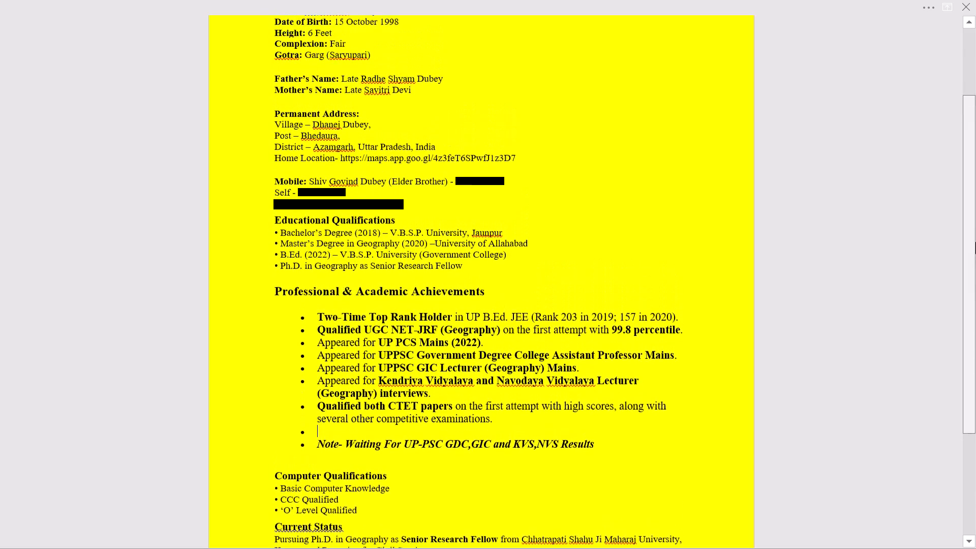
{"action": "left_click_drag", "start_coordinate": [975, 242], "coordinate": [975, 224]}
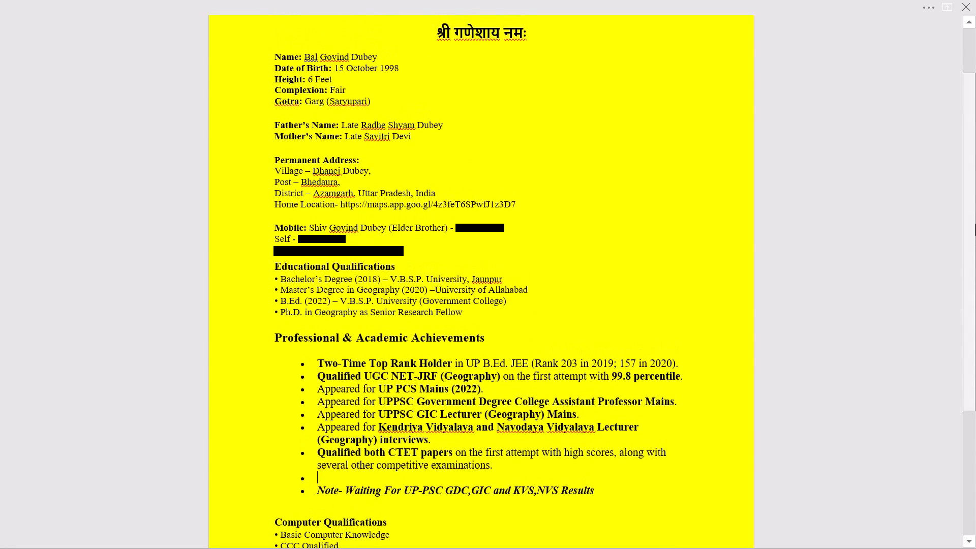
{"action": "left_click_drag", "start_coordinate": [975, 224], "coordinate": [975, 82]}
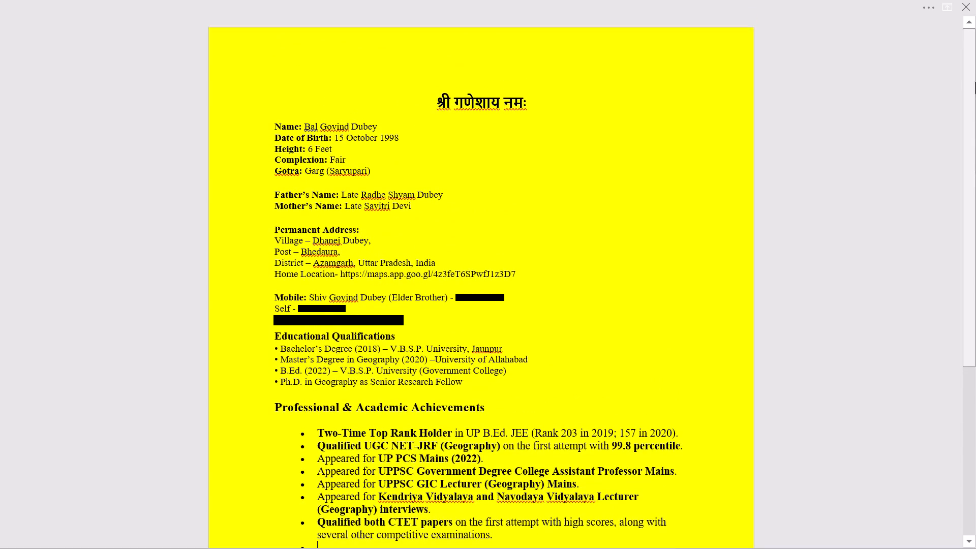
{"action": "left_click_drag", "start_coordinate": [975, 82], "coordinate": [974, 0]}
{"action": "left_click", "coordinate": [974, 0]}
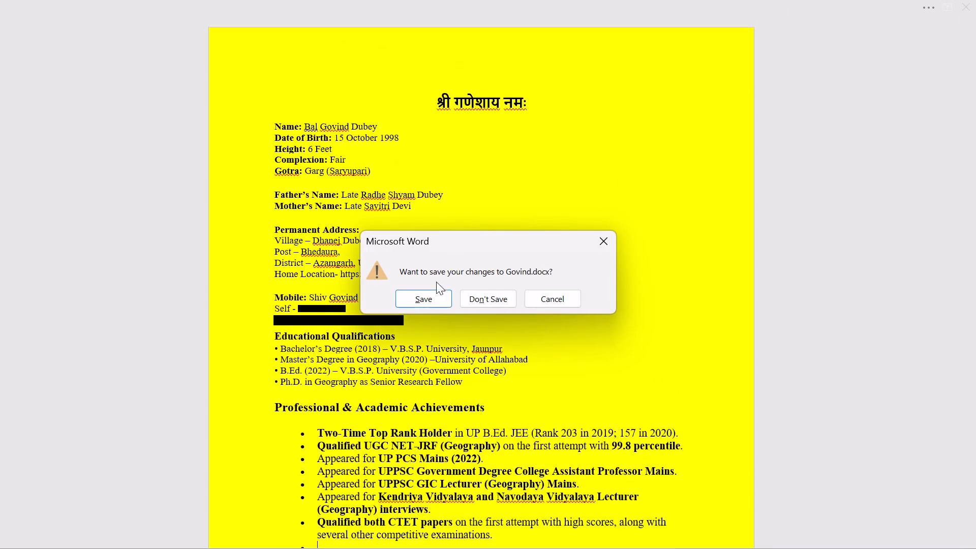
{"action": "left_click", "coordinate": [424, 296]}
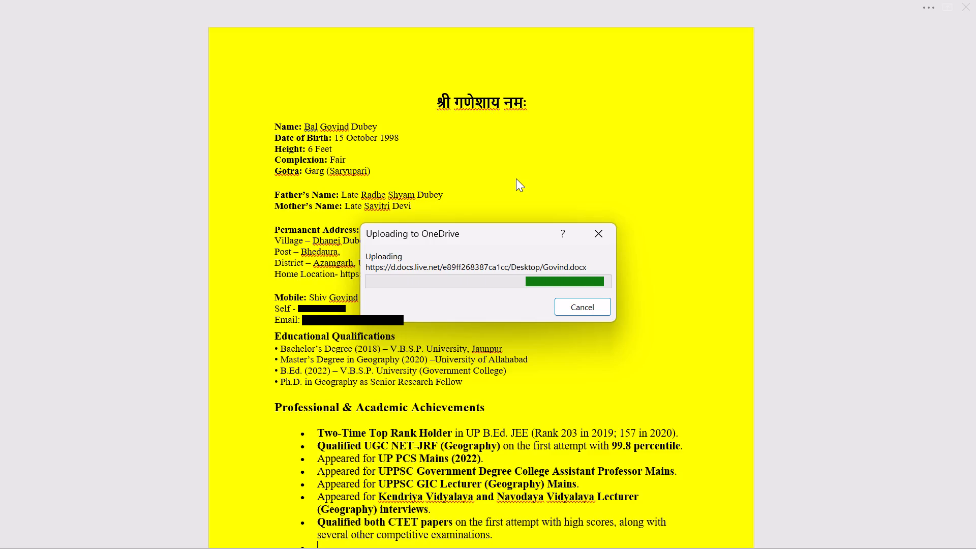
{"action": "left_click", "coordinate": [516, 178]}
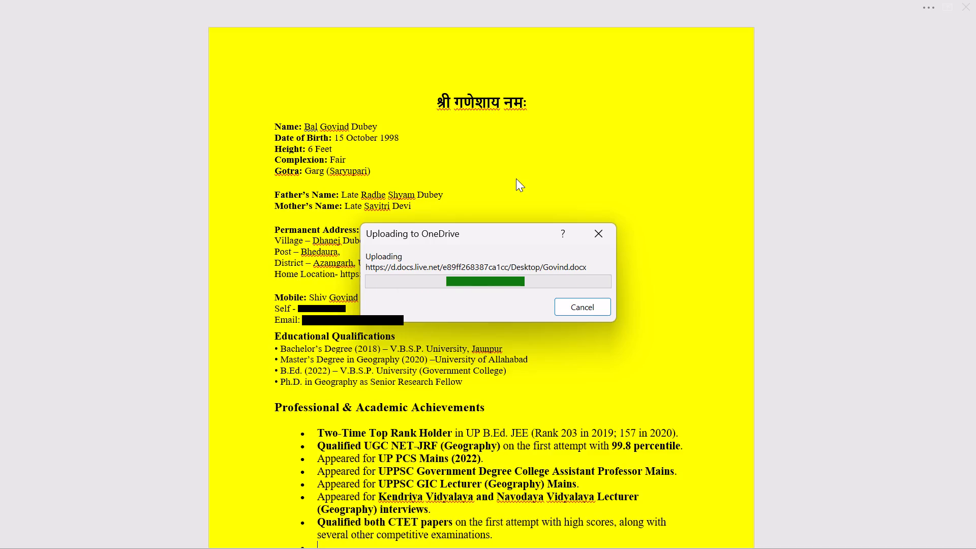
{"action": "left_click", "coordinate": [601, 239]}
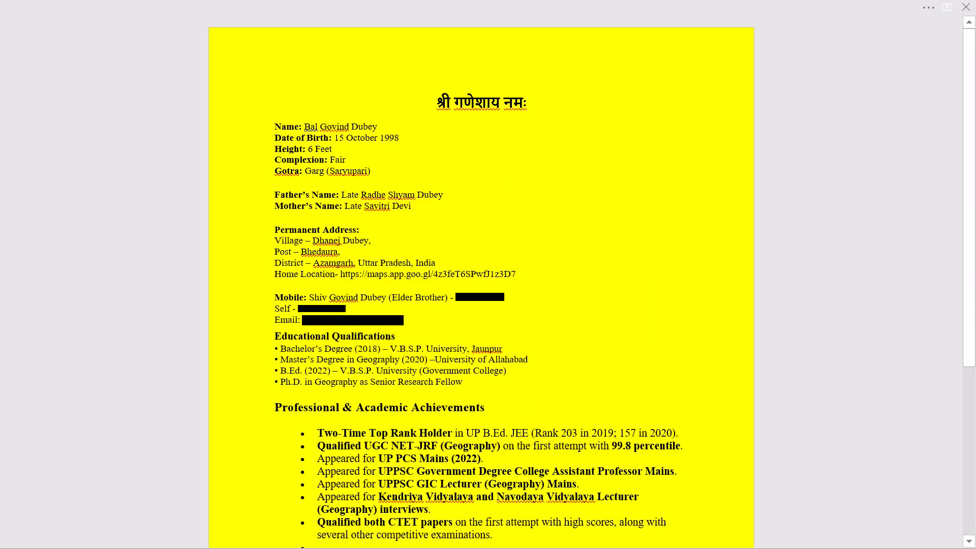
Save a PDF copy of the biodata as Govind.pdf in the Desktop folder, optimised for standard publishing and opened after publishing.
{"action": "left_click", "coordinate": [386, 298]}
{"action": "left_click", "coordinate": [200, 0]}
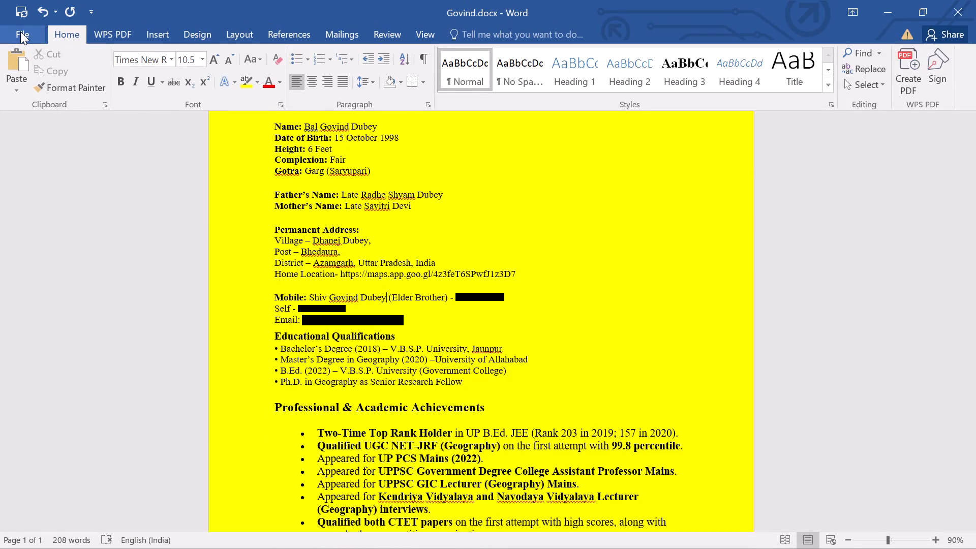
{"action": "left_click", "coordinate": [20, 32]}
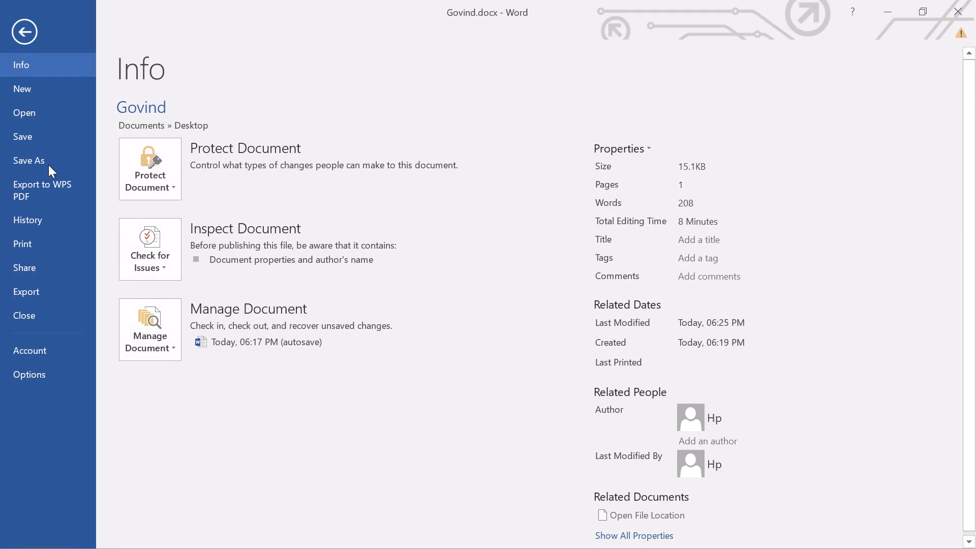
{"action": "left_click", "coordinate": [52, 156]}
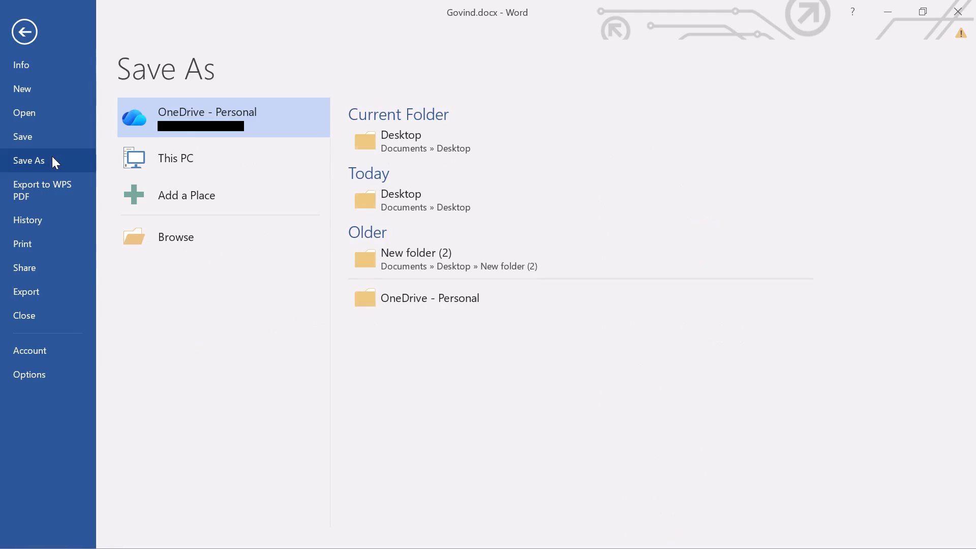
{"action": "left_click", "coordinate": [176, 156]}
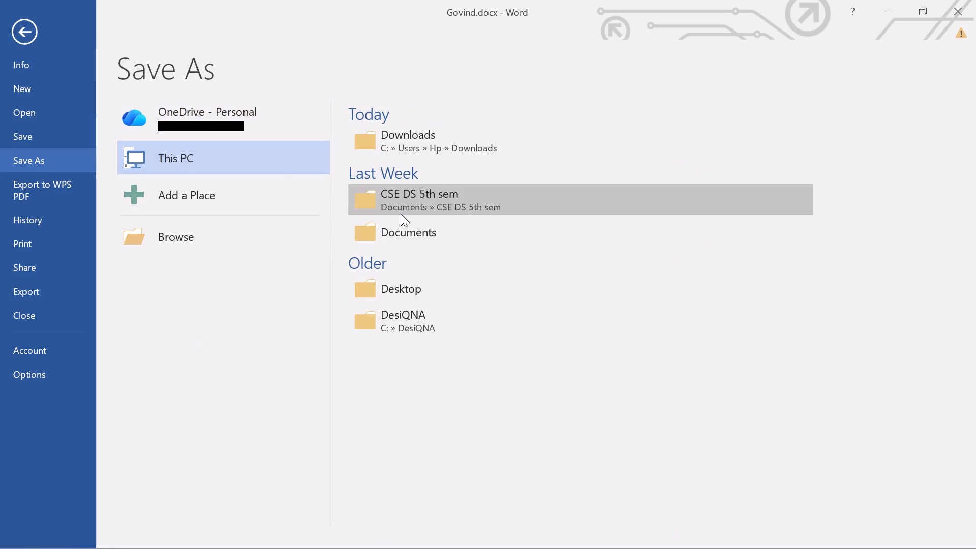
{"action": "left_click", "coordinate": [385, 284]}
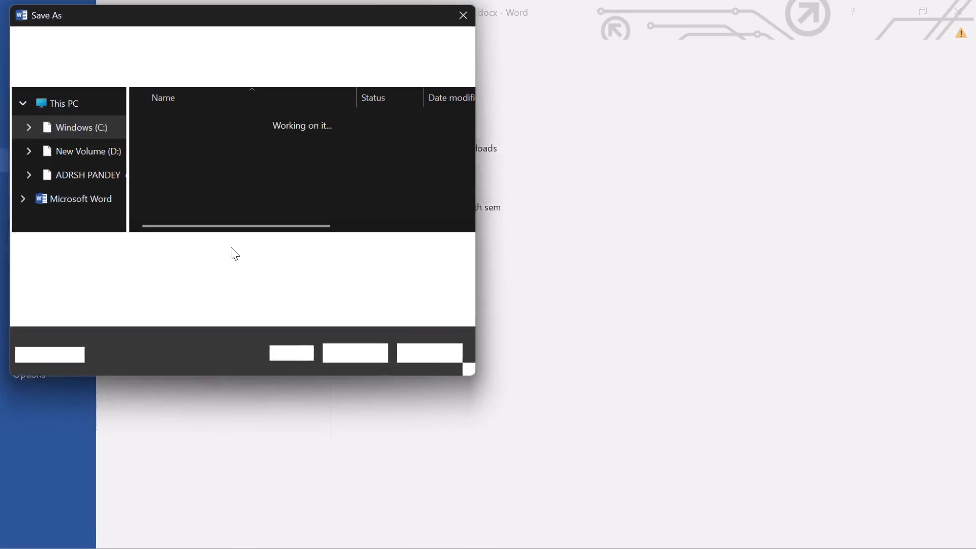
{"action": "left_click", "coordinate": [172, 272]}
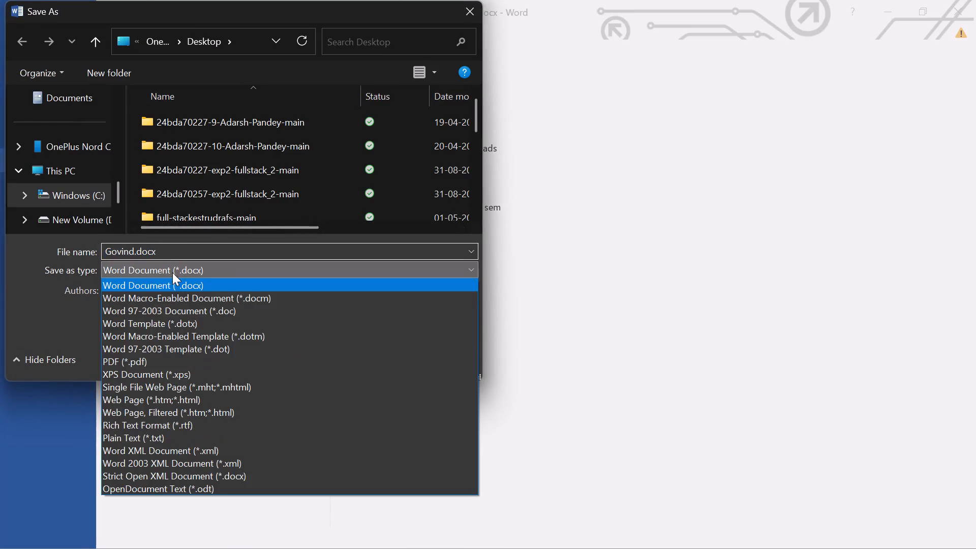
{"action": "left_click", "coordinate": [127, 360]}
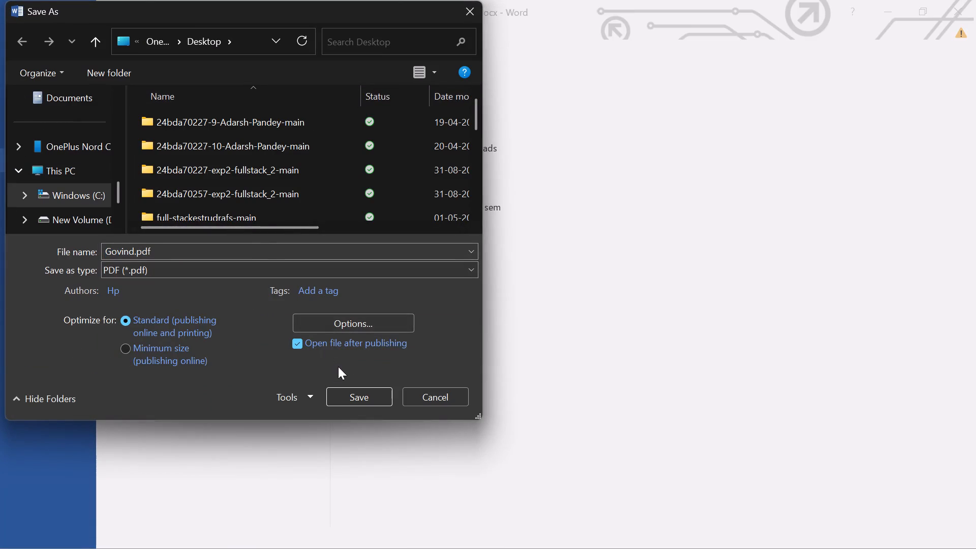
{"action": "left_click", "coordinate": [353, 393]}
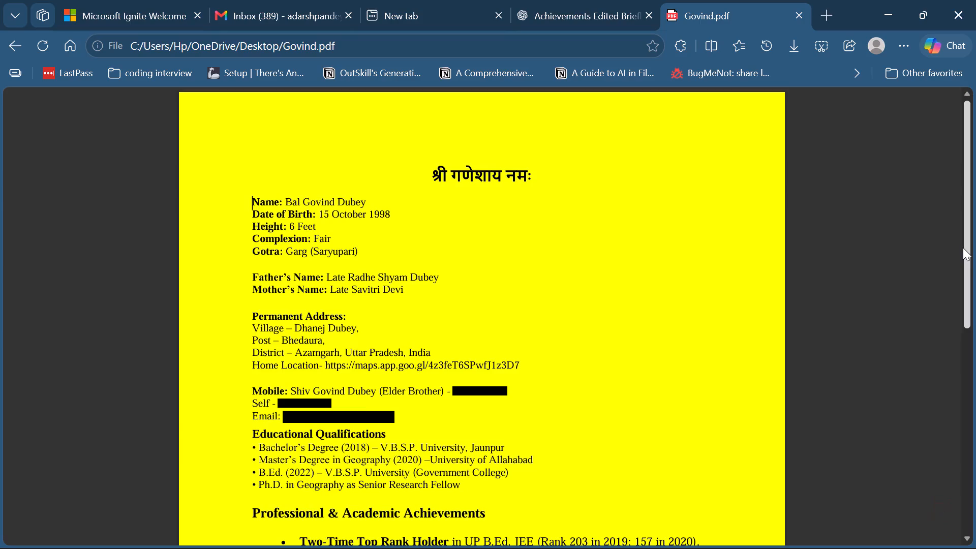
Review Govind.pdf in Edge from the personal details down to the computer qualifications, and return to the Word document.
{"action": "left_click_drag", "start_coordinate": [963, 247], "coordinate": [963, 268]}
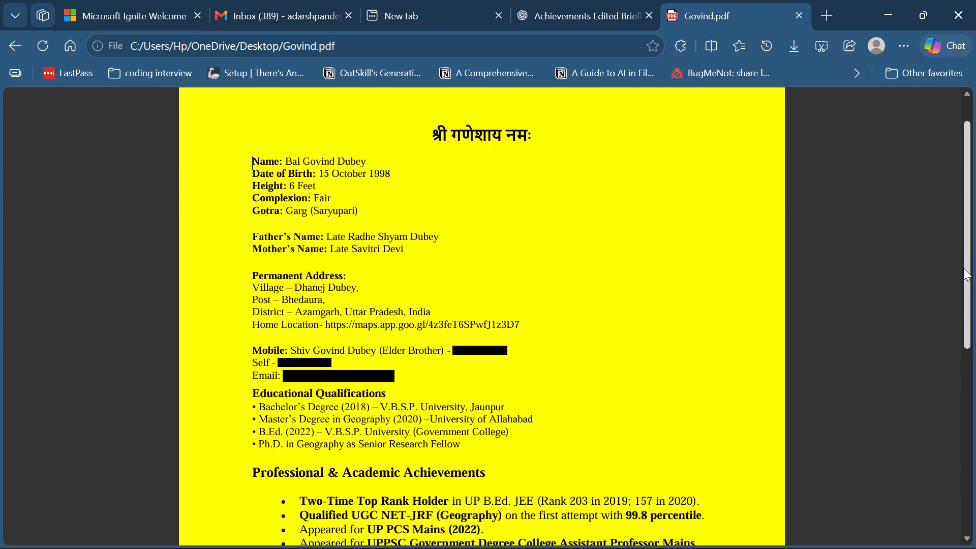
{"action": "left_click_drag", "start_coordinate": [963, 268], "coordinate": [963, 285]}
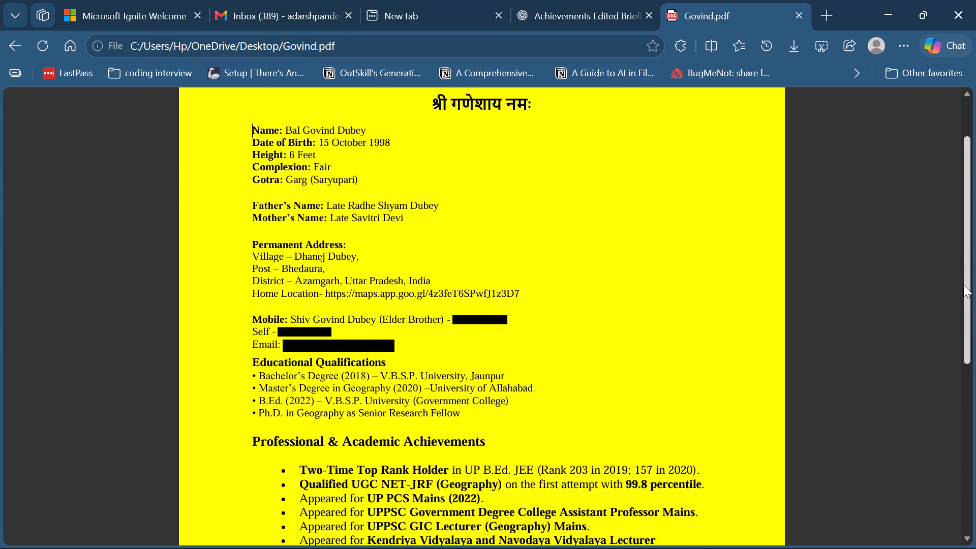
{"action": "left_click_drag", "start_coordinate": [963, 285], "coordinate": [964, 291]}
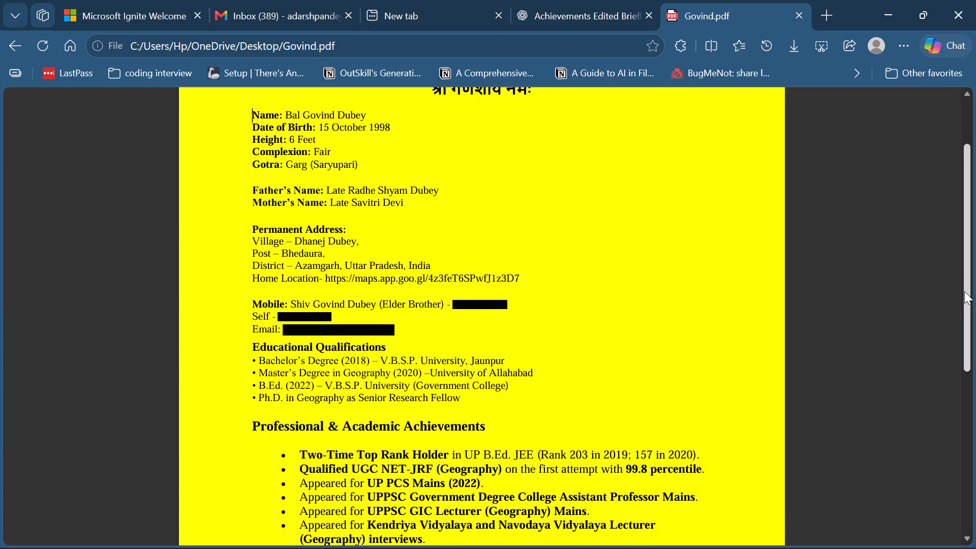
{"action": "left_click_drag", "start_coordinate": [964, 291], "coordinate": [964, 297]}
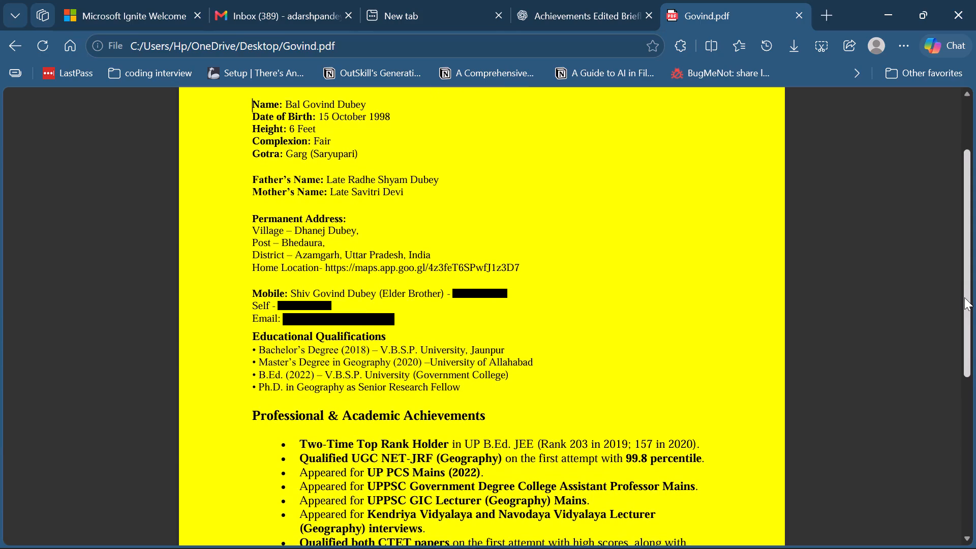
{"action": "left_click_drag", "start_coordinate": [964, 297], "coordinate": [963, 304]}
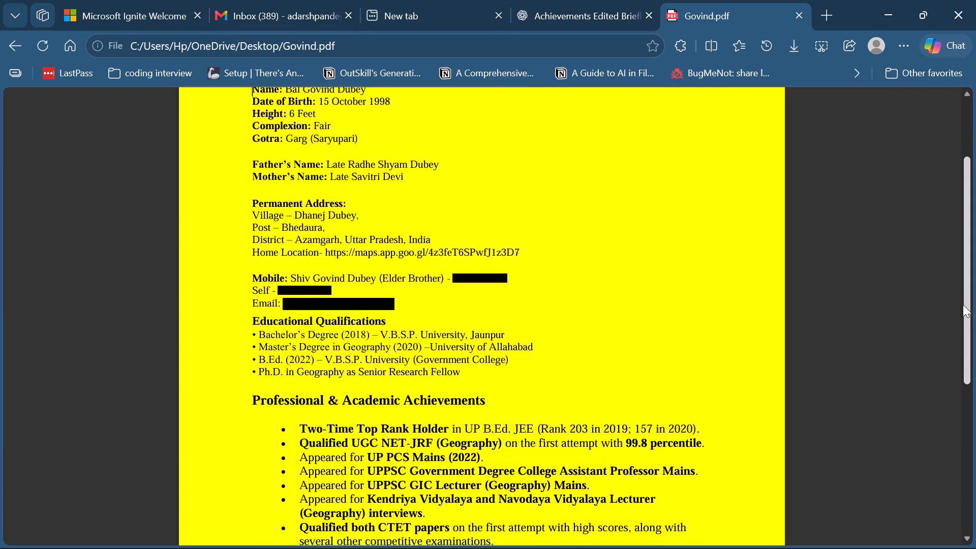
{"action": "left_click_drag", "start_coordinate": [963, 304], "coordinate": [959, 308]}
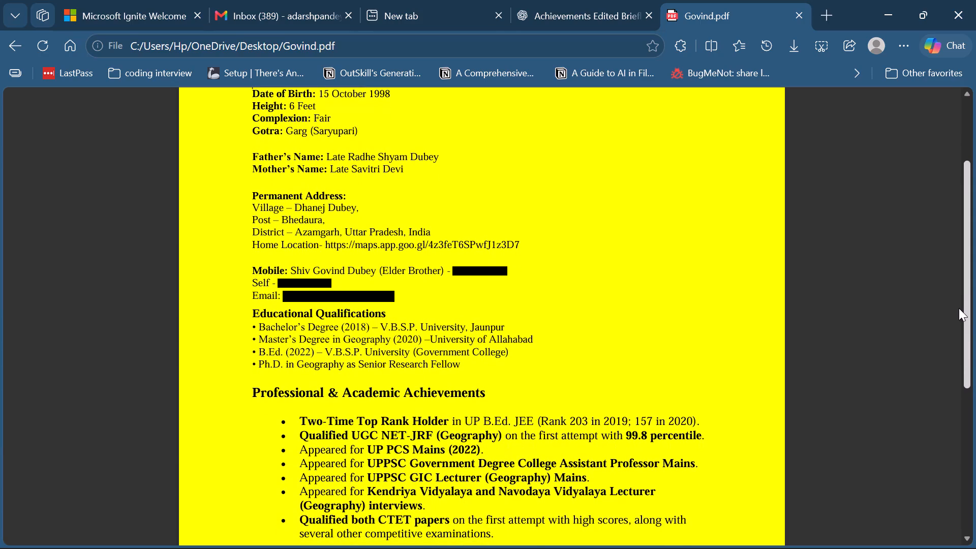
{"action": "left_click_drag", "start_coordinate": [959, 308], "coordinate": [962, 313]}
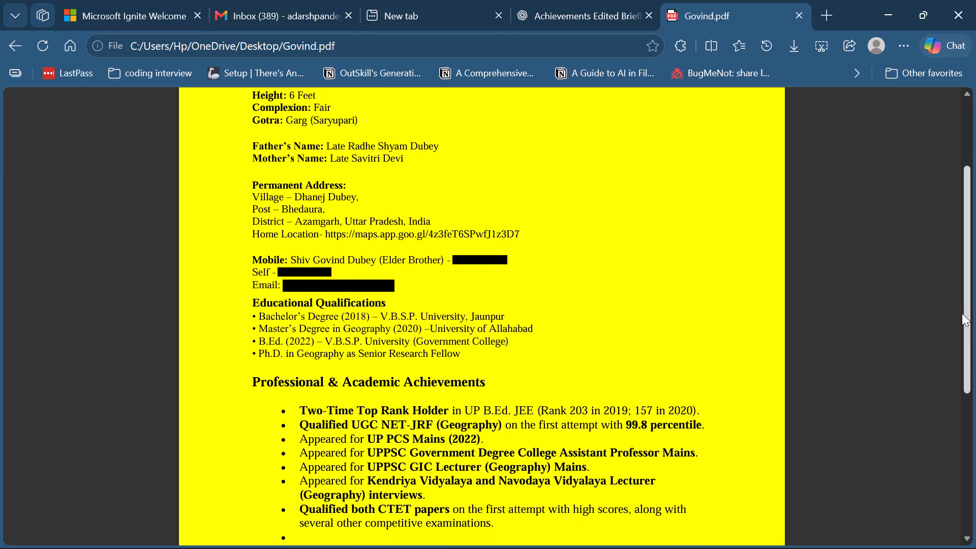
{"action": "left_click_drag", "start_coordinate": [962, 313], "coordinate": [960, 343]}
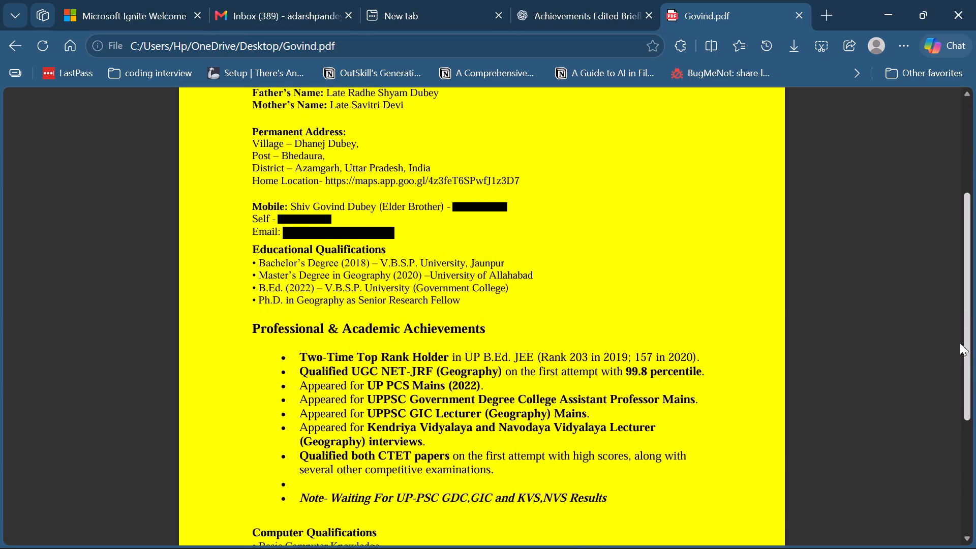
{"action": "left_click_drag", "start_coordinate": [960, 343], "coordinate": [960, 352]}
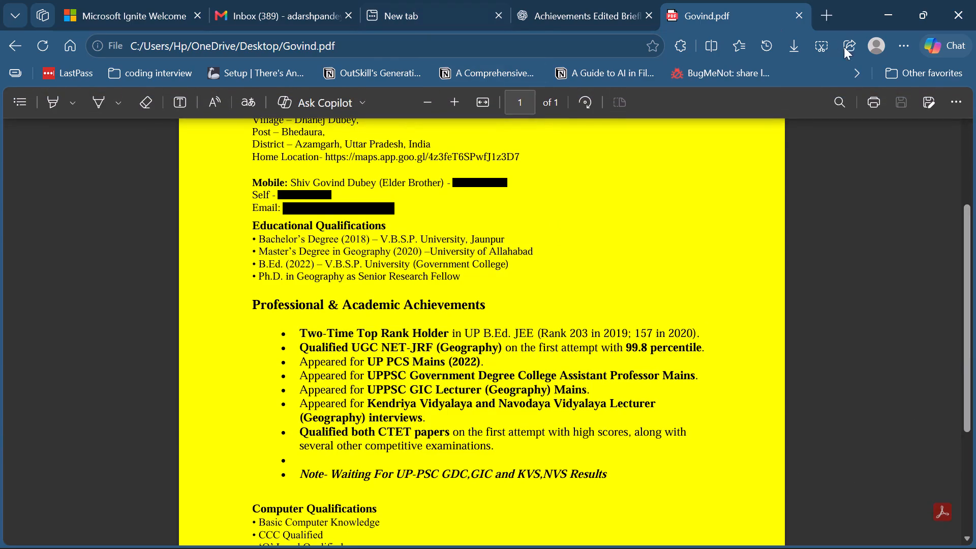
{"action": "left_click", "coordinate": [882, 14]}
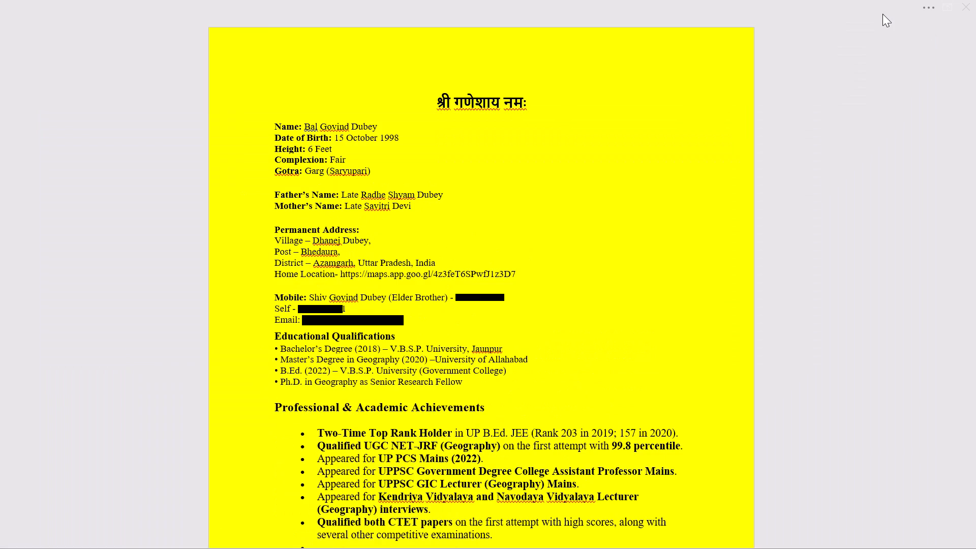
Reduce the left indent of the Professional & Academic Achievements bullet list, and dismiss the low-battery notice.
{"action": "left_click", "coordinate": [301, 428]}
{"action": "left_click", "coordinate": [301, 428]}
{"action": "triple_click", "coordinate": [301, 428]}
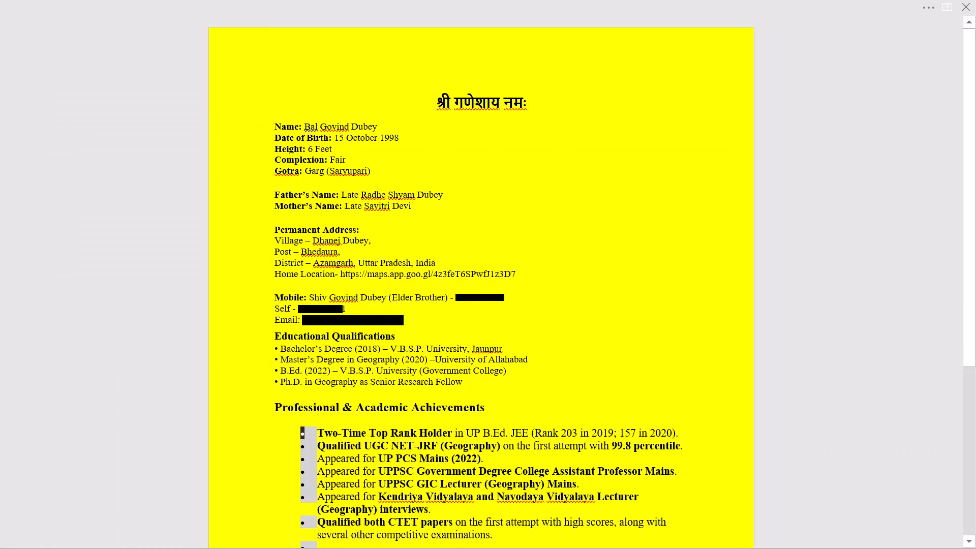
{"action": "left_click", "coordinate": [301, 428]}
{"action": "double_click", "coordinate": [293, 442]}
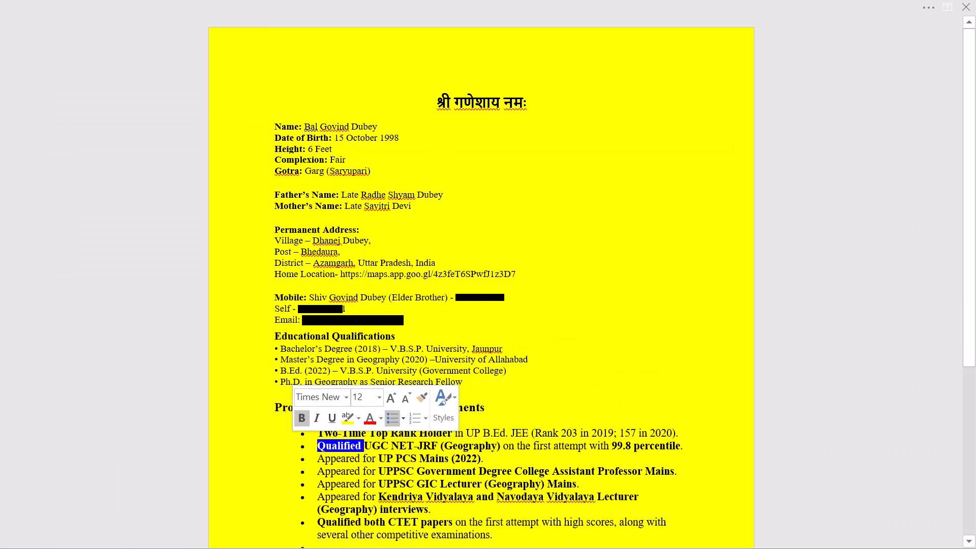
{"action": "left_click", "coordinate": [293, 442]}
{"action": "triple_click", "coordinate": [306, 445]}
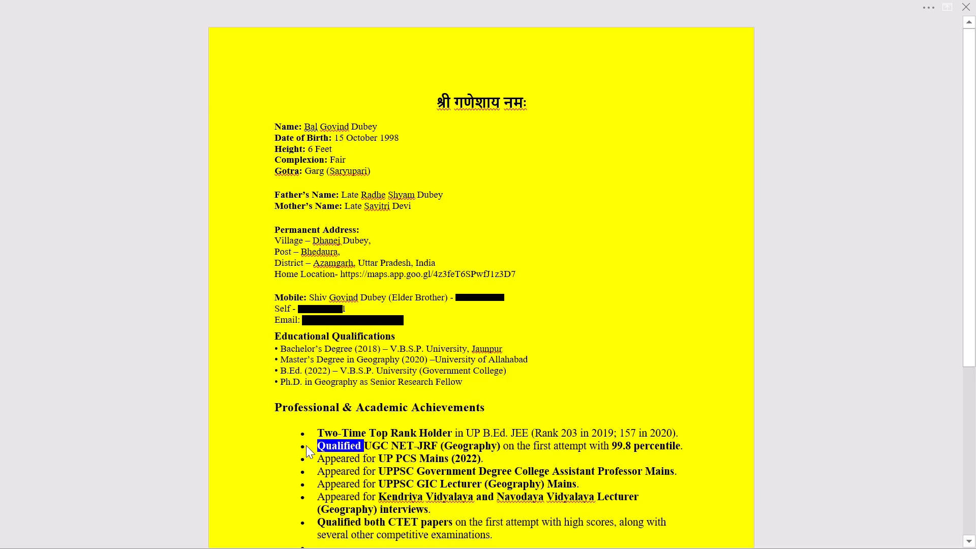
{"action": "triple_click", "coordinate": [301, 450]}
{"action": "left_click_drag", "start_coordinate": [301, 450], "coordinate": [281, 450]}
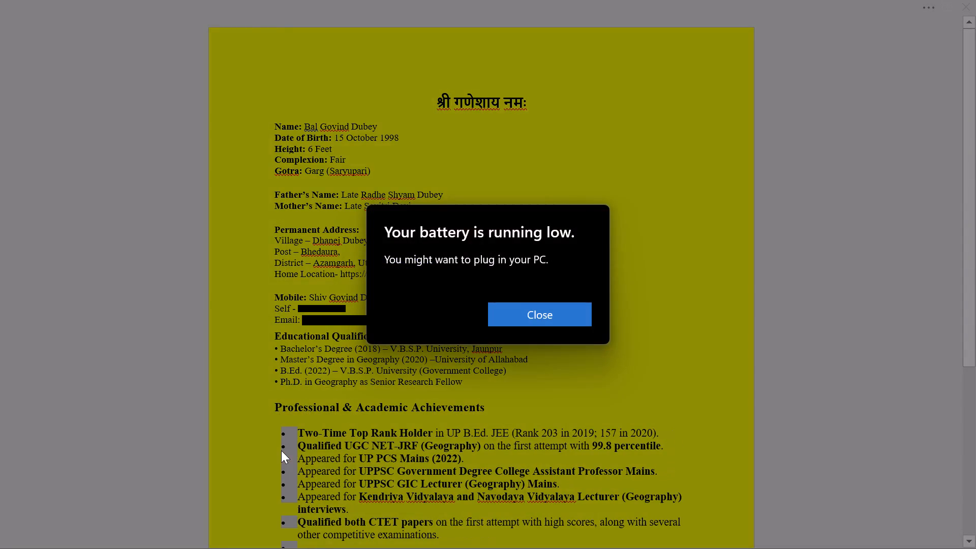
{"action": "left_click", "coordinate": [262, 451]}
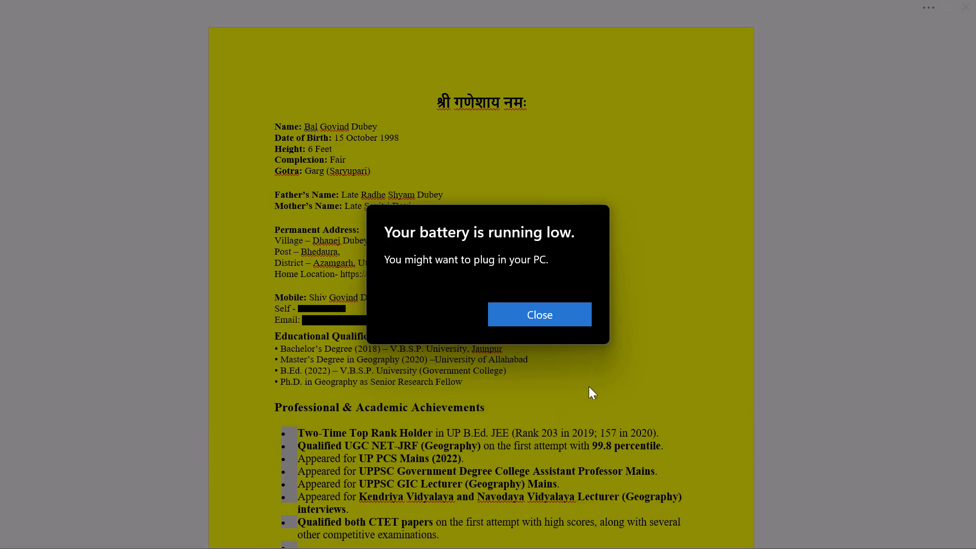
{"action": "left_click", "coordinate": [558, 315]}
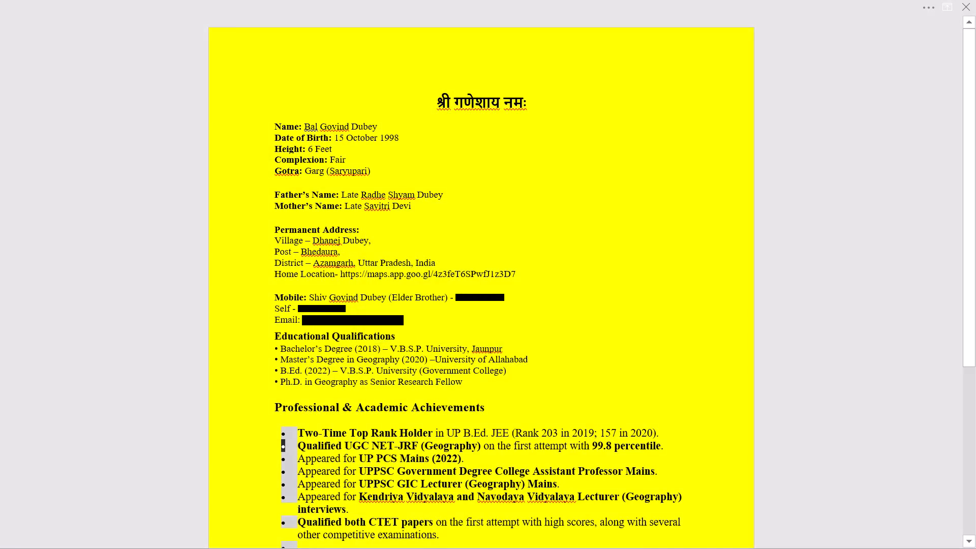
{"action": "left_click", "coordinate": [515, 358]}
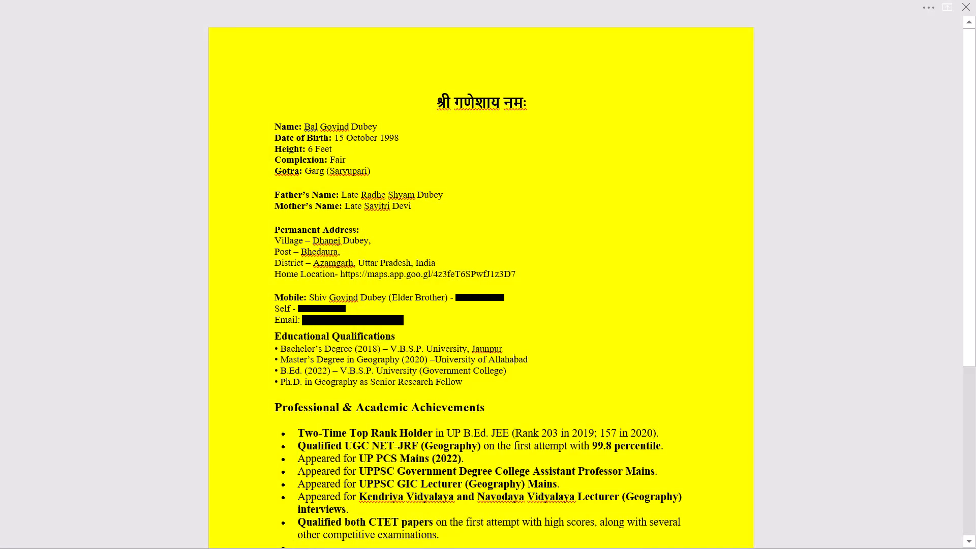
Shift the achievements bullet list further left so its bullets line up with the Professional & Academic Achievements heading.
{"action": "triple_click", "coordinate": [283, 435]}
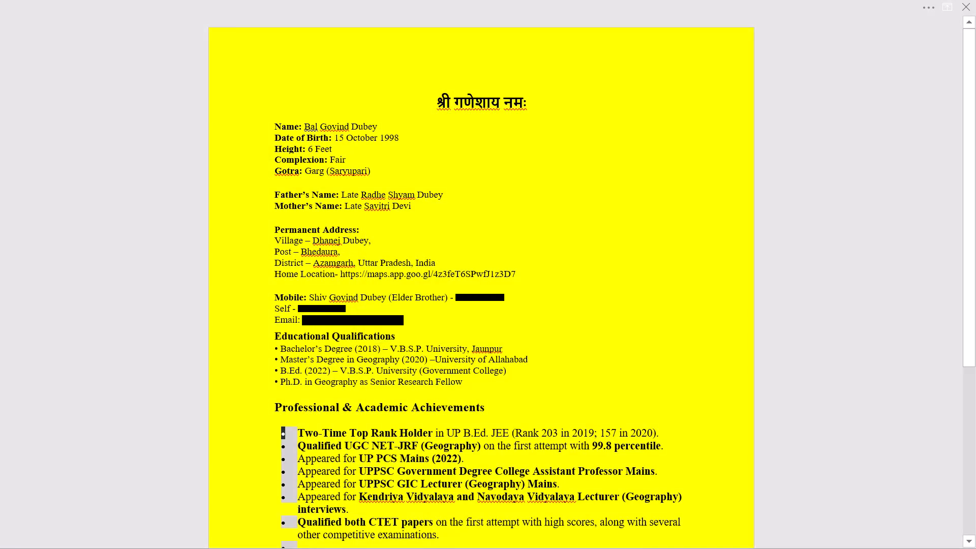
{"action": "double_click", "coordinate": [283, 435]}
{"action": "left_click_drag", "start_coordinate": [283, 435], "coordinate": [276, 434]}
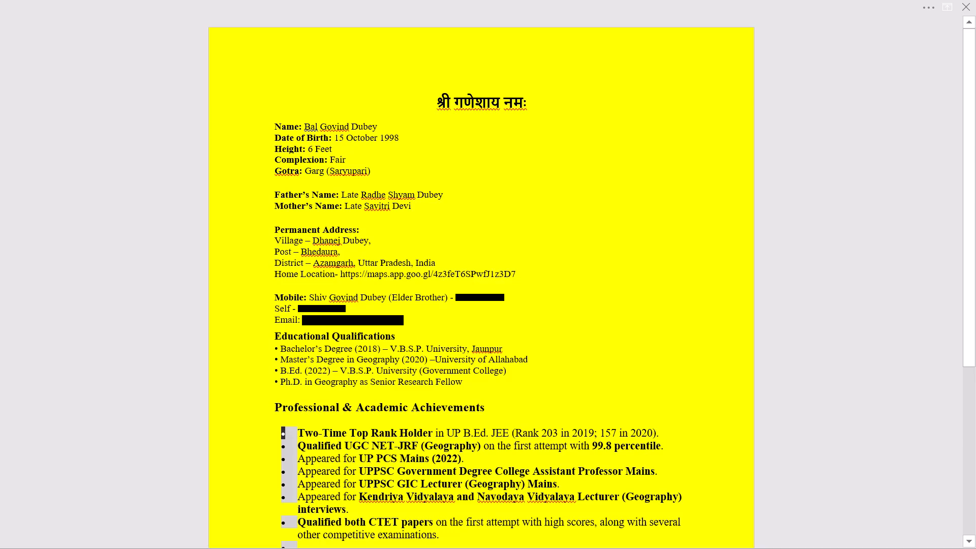
{"action": "left_click_drag", "start_coordinate": [276, 434], "coordinate": [279, 436]}
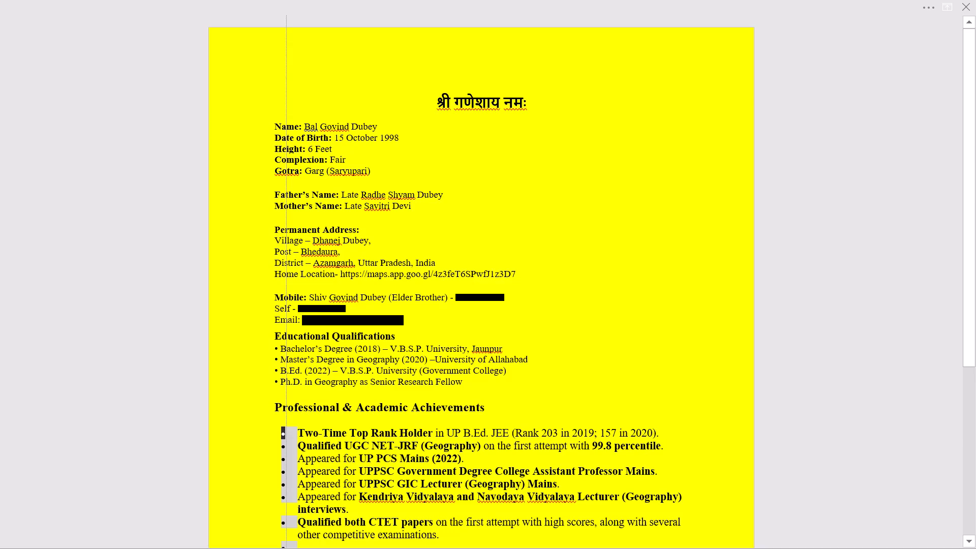
{"action": "left_click_drag", "start_coordinate": [279, 436], "coordinate": [277, 435]}
{"action": "left_click", "coordinate": [251, 434]}
{"action": "left_click", "coordinate": [251, 434]}
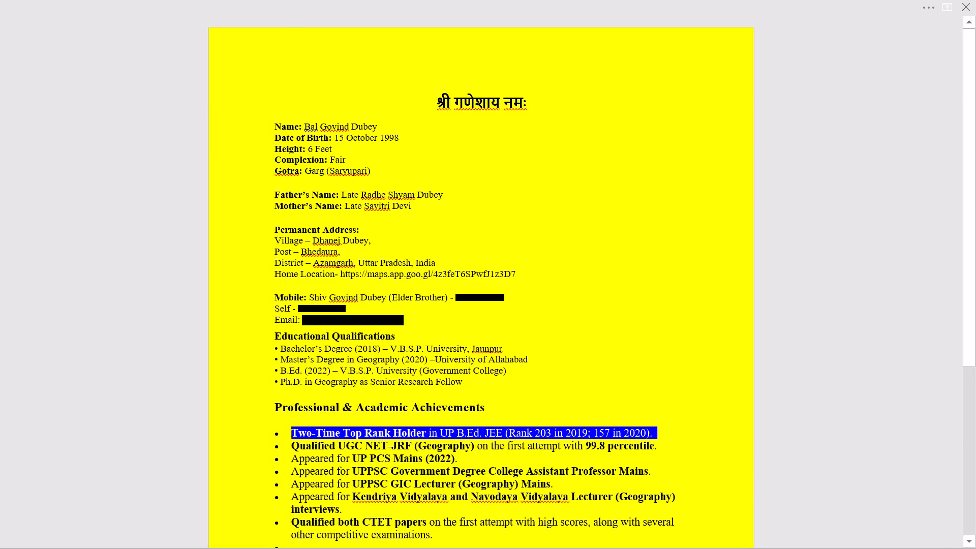
{"action": "left_click", "coordinate": [251, 434]}
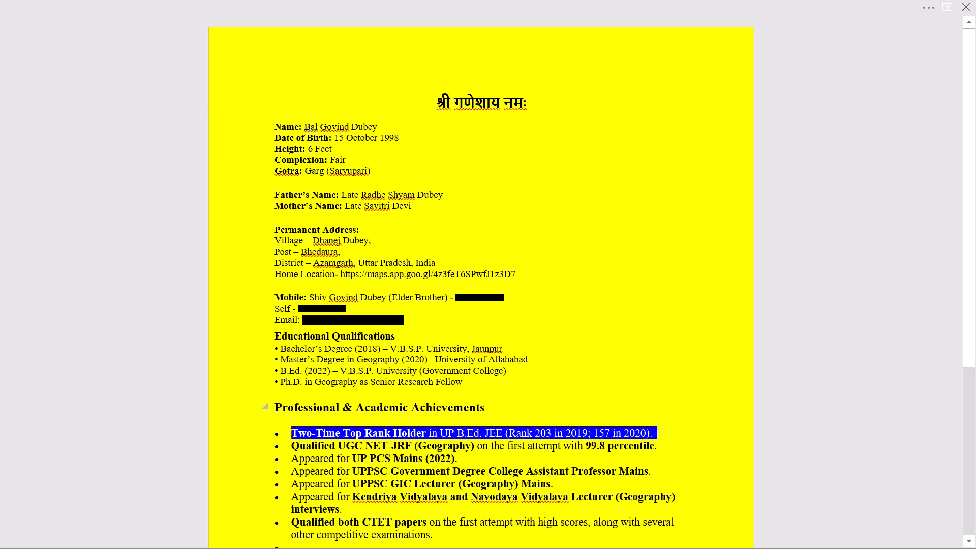
{"action": "left_click", "coordinate": [610, 297]}
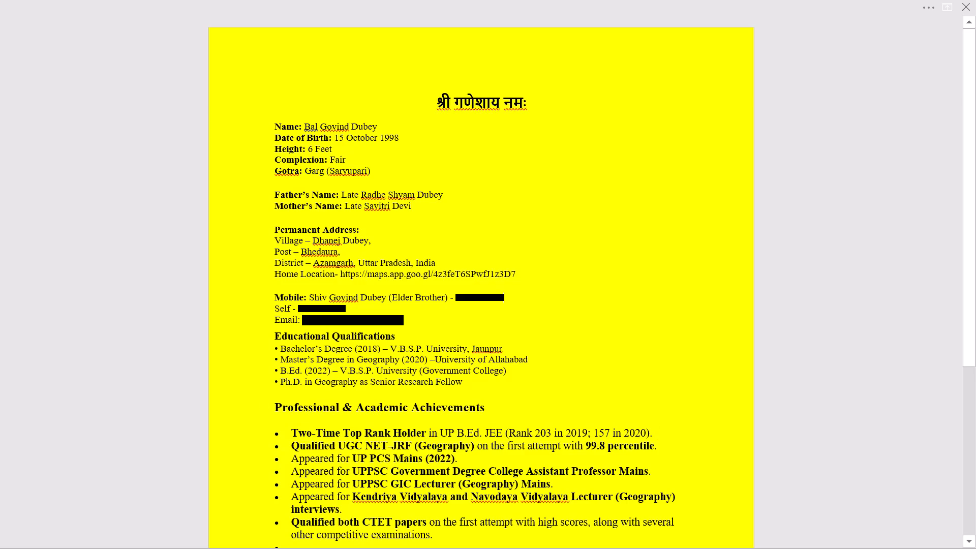
Justify all the text in the biodata.
{"action": "scroll", "coordinate": [552, 242], "scroll_direction": "down", "scroll_amount": 3, "text": "ctrl"}
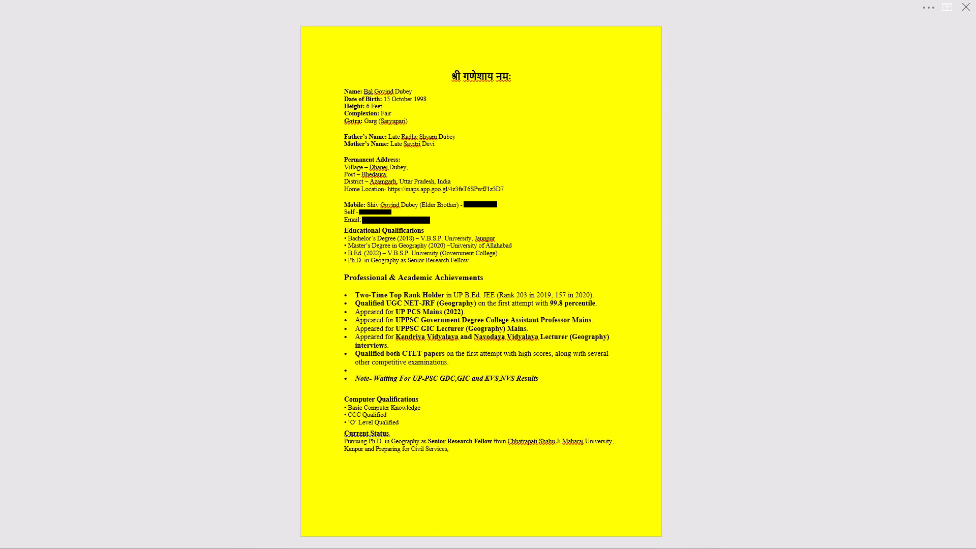
{"action": "key", "text": "ctrl+a"}
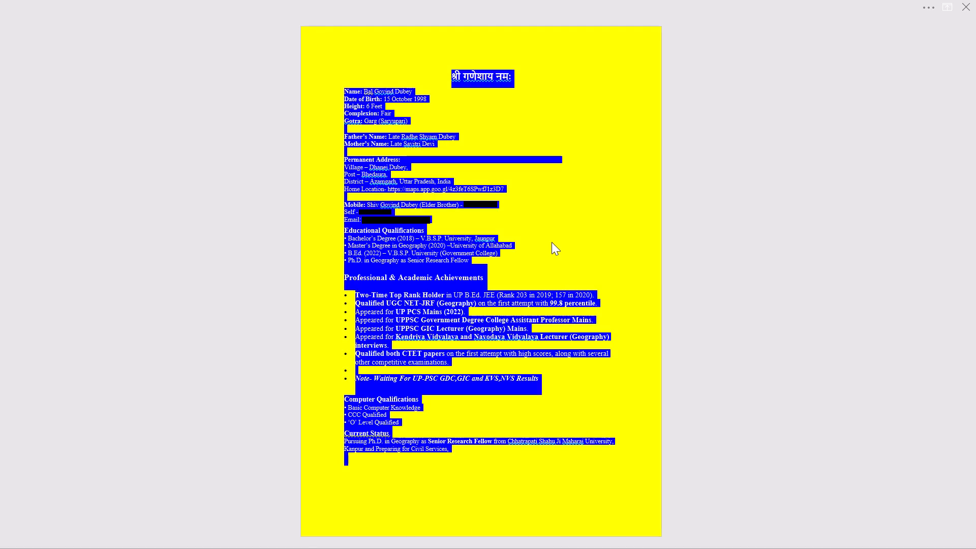
{"action": "key", "text": "ctrl+j"}
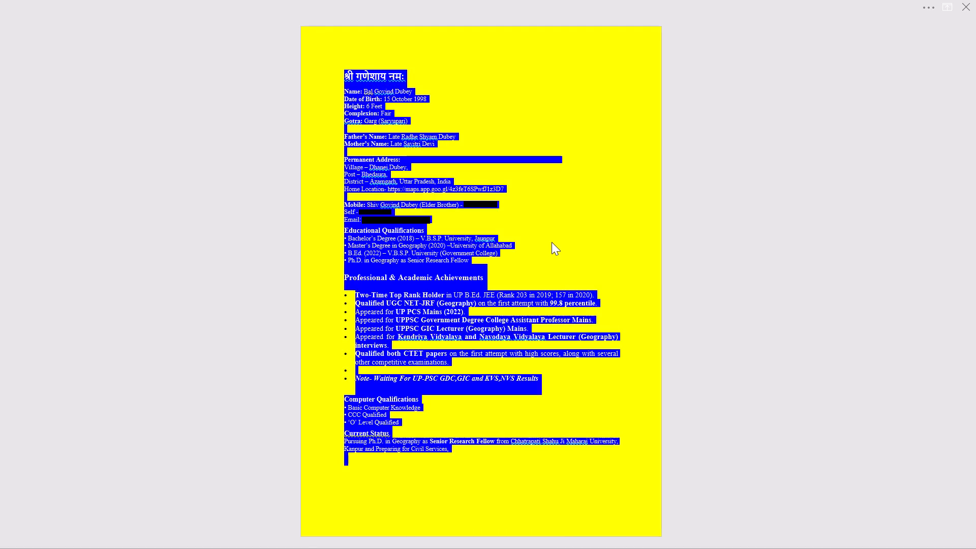
{"action": "left_click", "coordinate": [559, 250]}
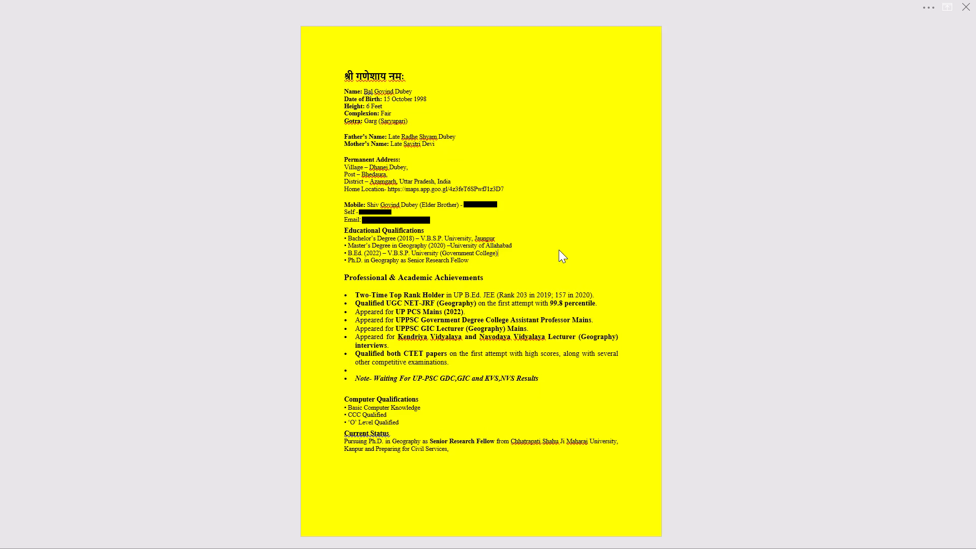
Centre the title line श्री गणेशाय नमः at the top of the page.
{"action": "left_click_drag", "start_coordinate": [340, 77], "coordinate": [422, 74]}
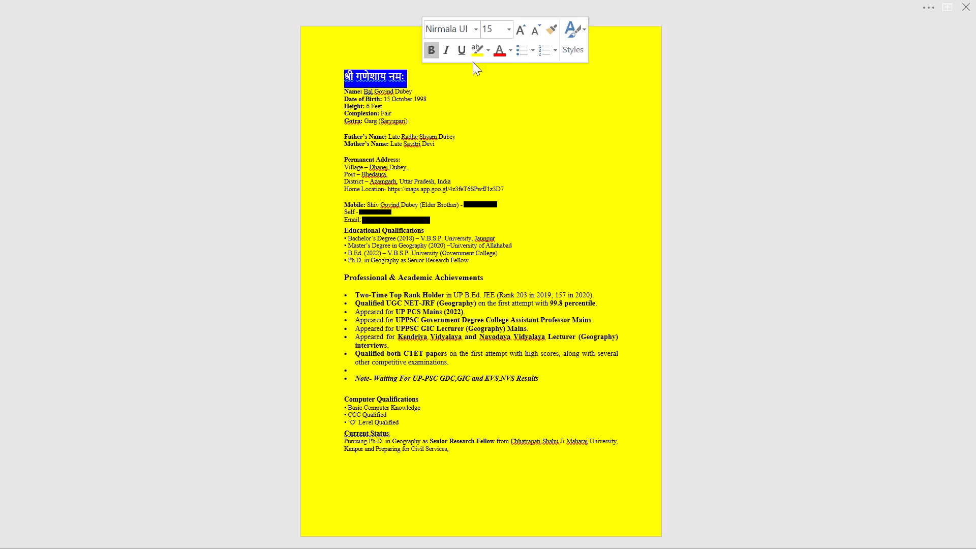
{"action": "left_click", "coordinate": [349, 2]}
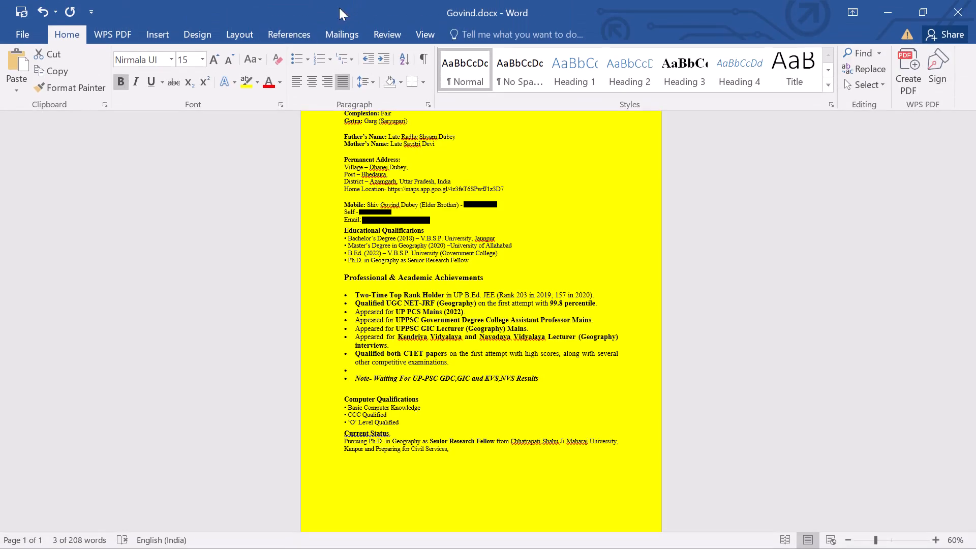
{"action": "left_click", "coordinate": [312, 82]}
{"action": "left_click", "coordinate": [481, 138]}
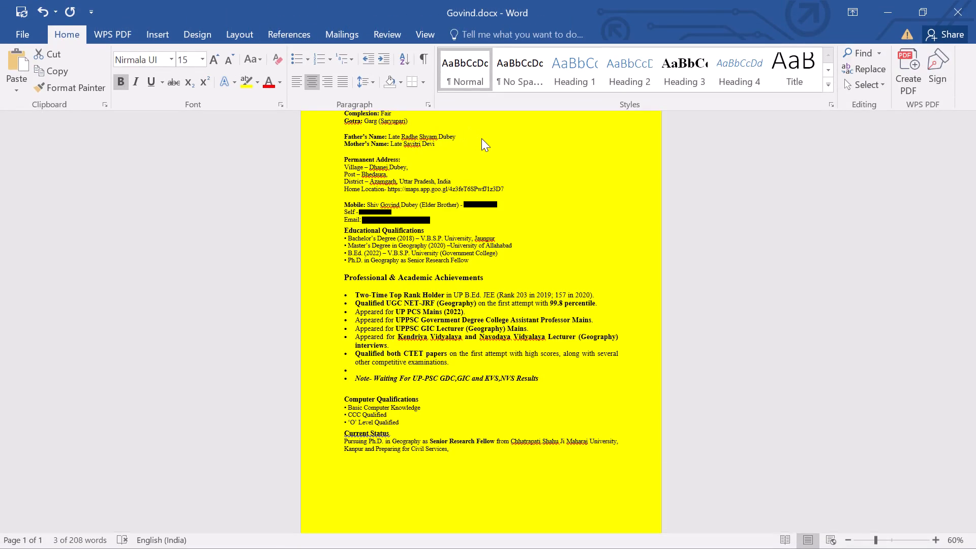
{"action": "left_click", "coordinate": [481, 138]}
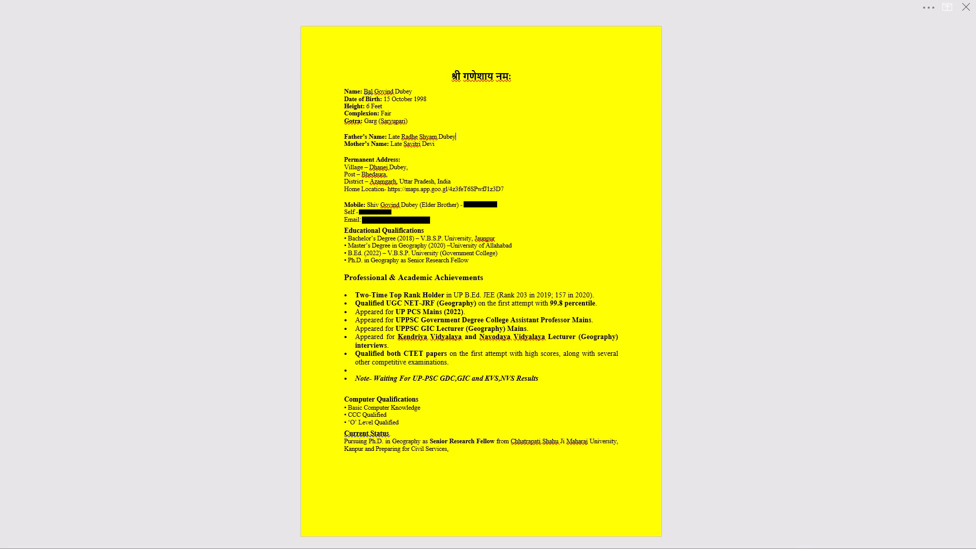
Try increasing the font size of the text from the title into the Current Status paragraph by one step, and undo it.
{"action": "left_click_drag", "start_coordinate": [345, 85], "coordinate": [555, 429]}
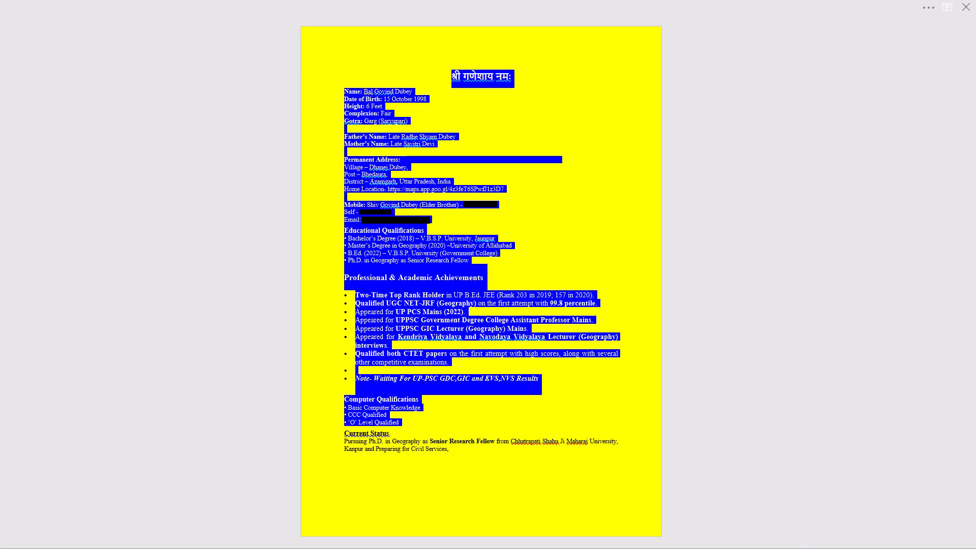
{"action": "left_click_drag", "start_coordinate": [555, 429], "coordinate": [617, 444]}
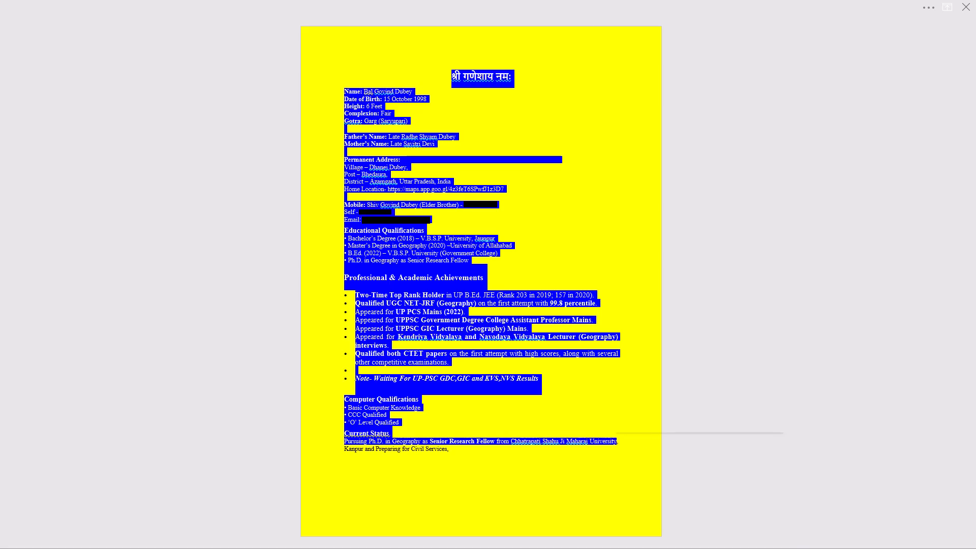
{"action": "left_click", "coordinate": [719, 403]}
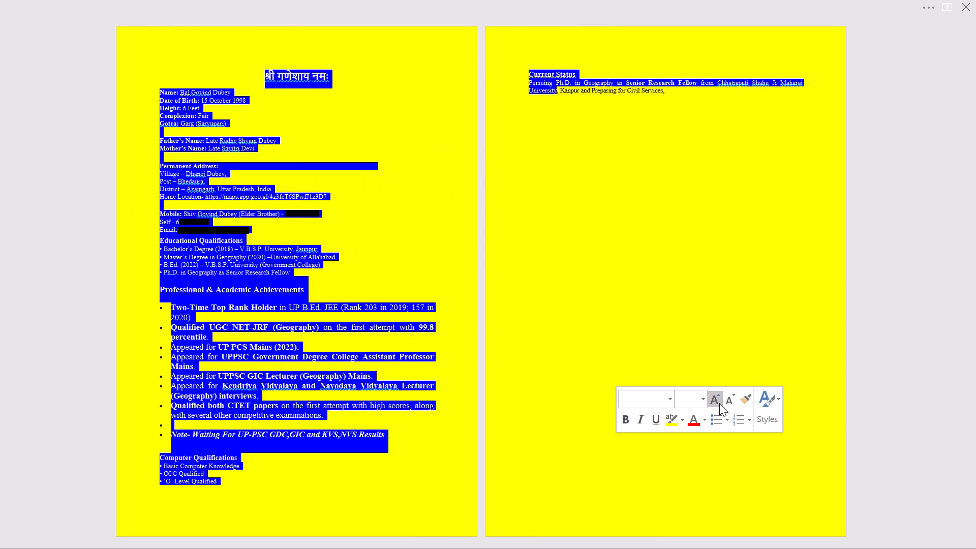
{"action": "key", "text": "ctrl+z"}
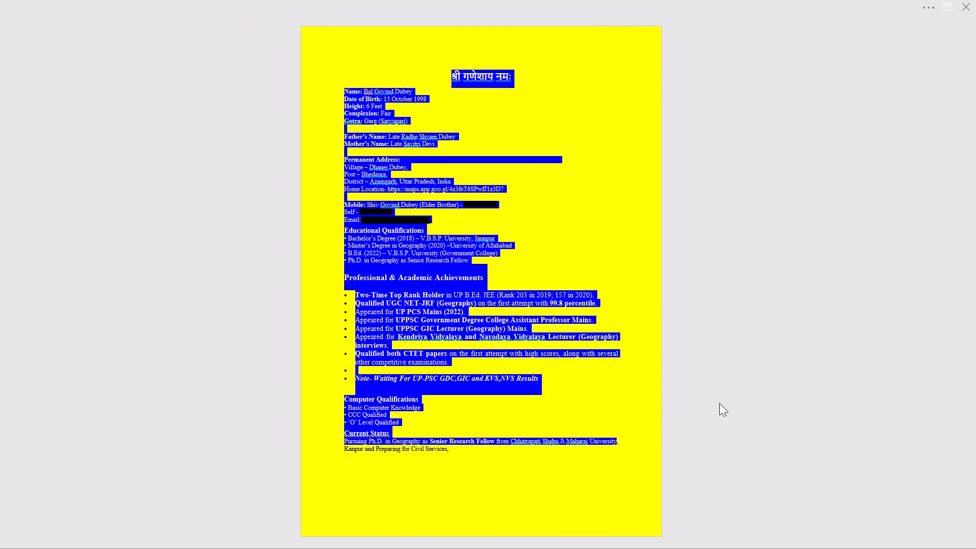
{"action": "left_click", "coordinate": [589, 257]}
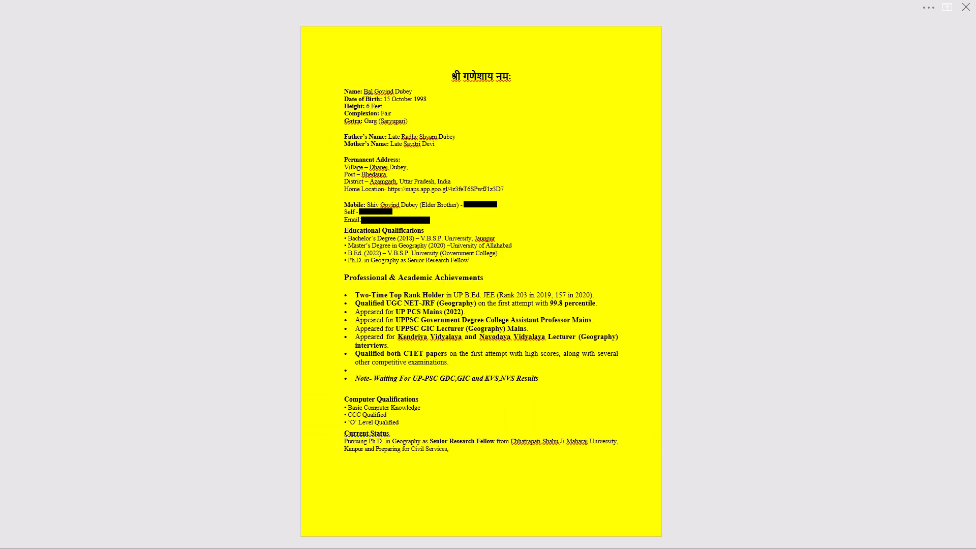
Colour the whole results note line, starting at "Note- Waiting For", red.
{"action": "left_click_drag", "start_coordinate": [554, 384], "coordinate": [368, 379]}
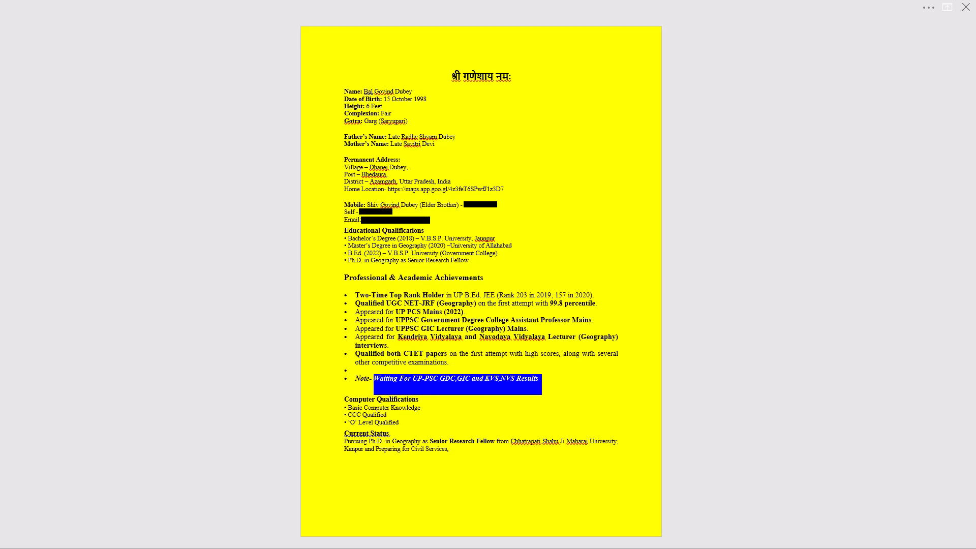
{"action": "left_click_drag", "start_coordinate": [368, 379], "coordinate": [363, 382]}
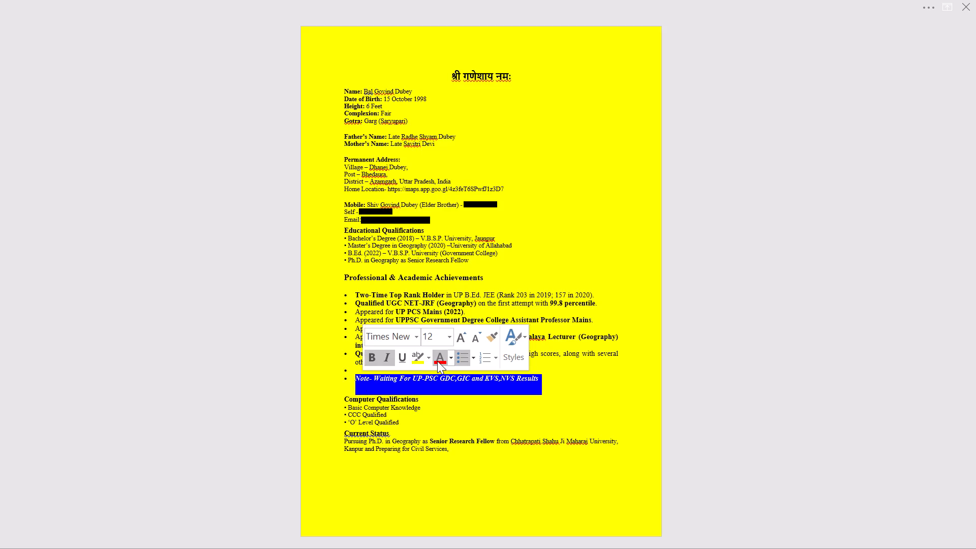
{"action": "left_click", "coordinate": [437, 361]}
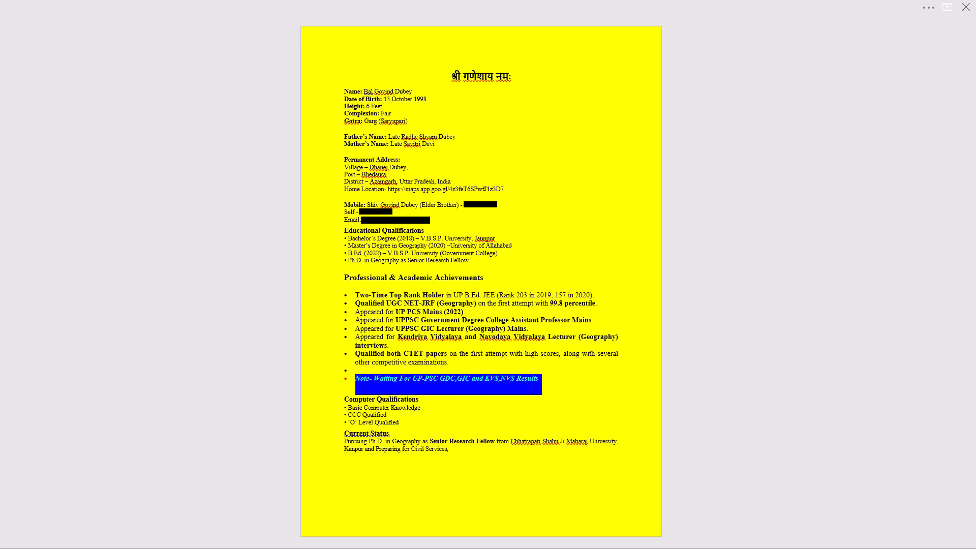
{"action": "left_click", "coordinate": [446, 407]}
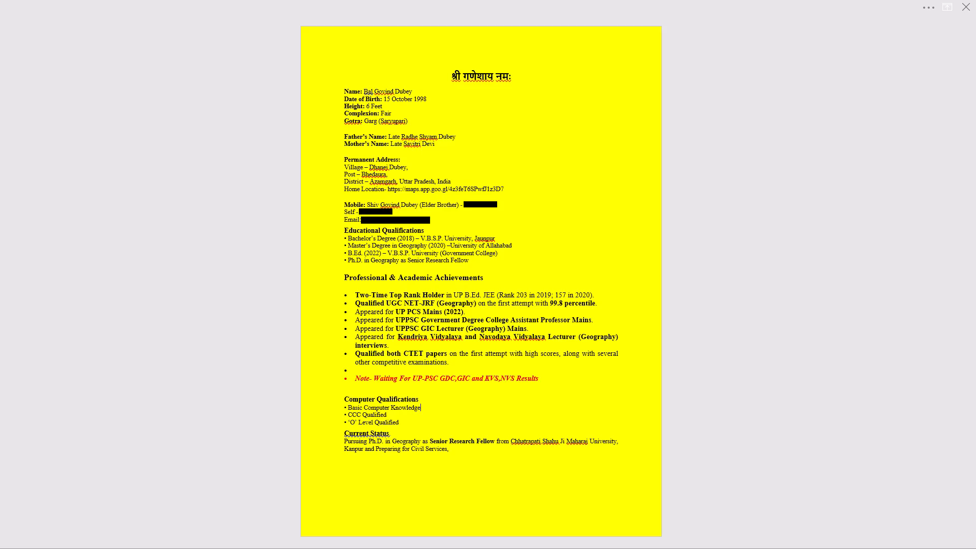
Save the changes to Govind.docx.
{"action": "left_click", "coordinate": [532, 187]}
{"action": "key", "text": "ctrl+s"}
Save the biodata as a PDF named Govind.pdf in the Desktop folder New folder (2).
{"action": "left_click", "coordinate": [377, 8]}
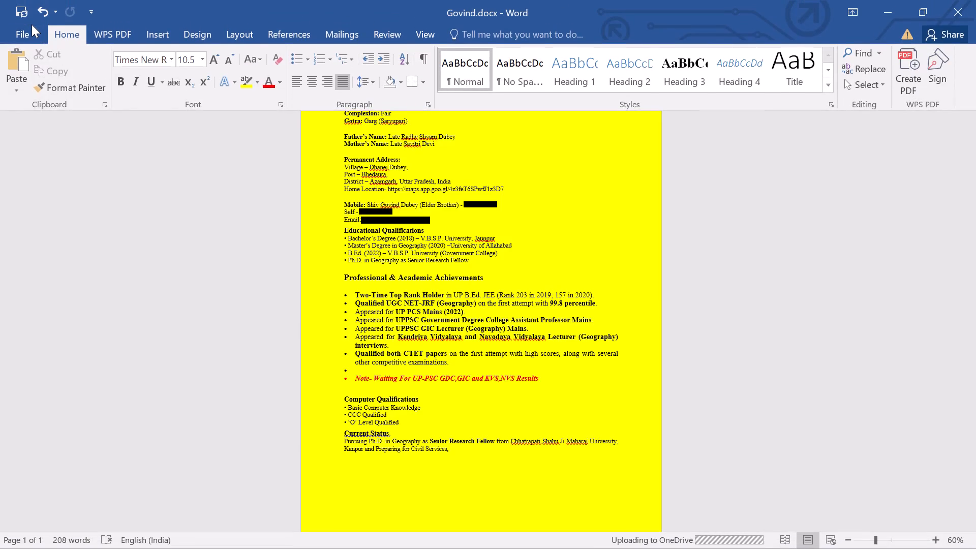
{"action": "left_click", "coordinate": [32, 24]}
{"action": "left_click", "coordinate": [24, 37]}
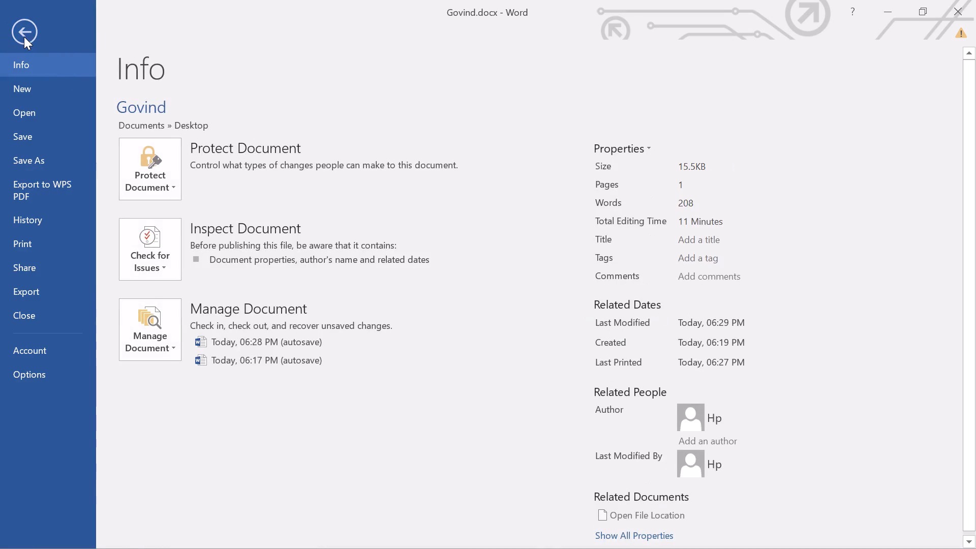
{"action": "left_click", "coordinate": [49, 155]}
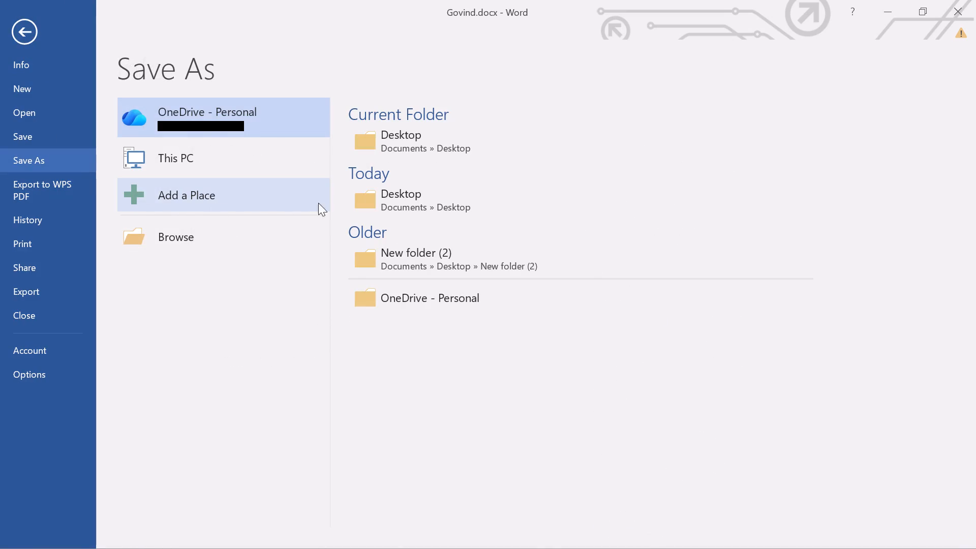
{"action": "left_click", "coordinate": [441, 262]}
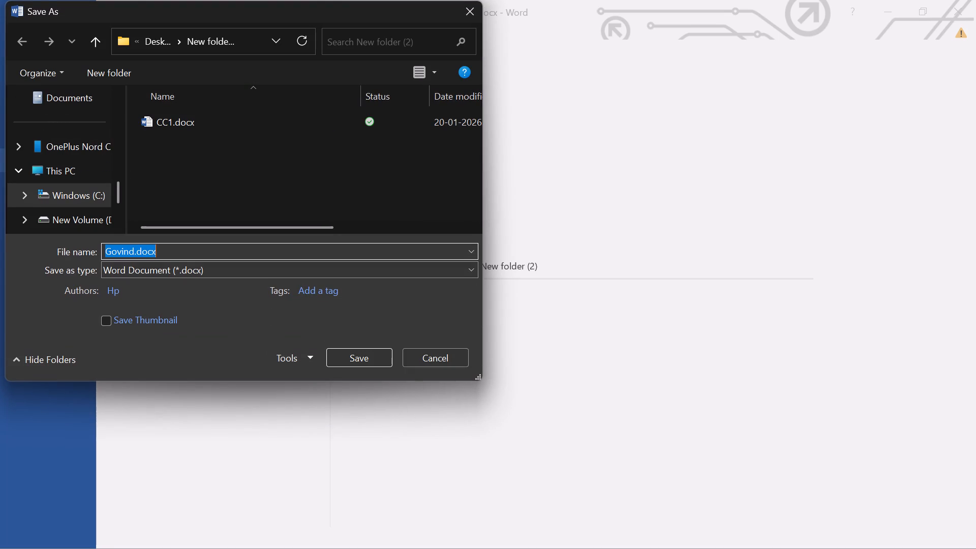
{"action": "left_click", "coordinate": [300, 267]}
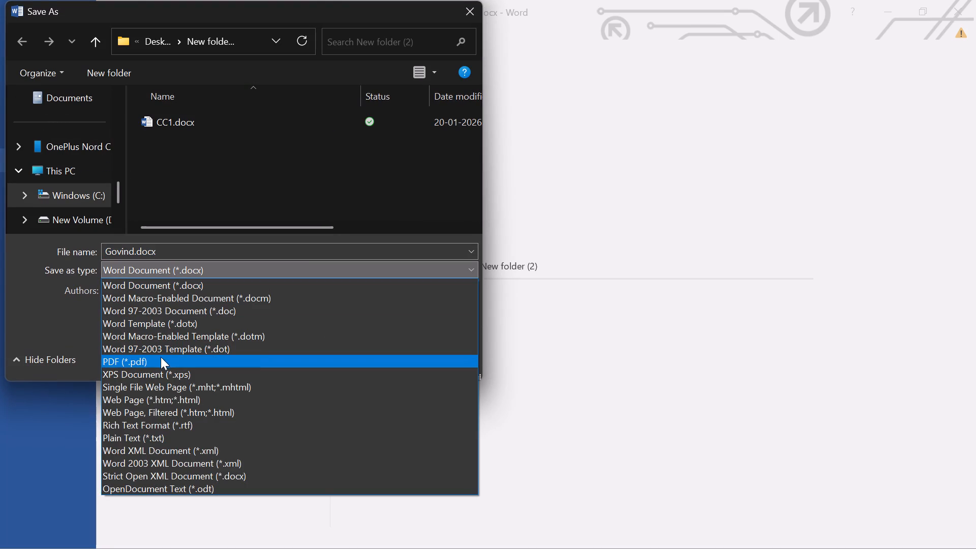
{"action": "left_click", "coordinate": [156, 359]}
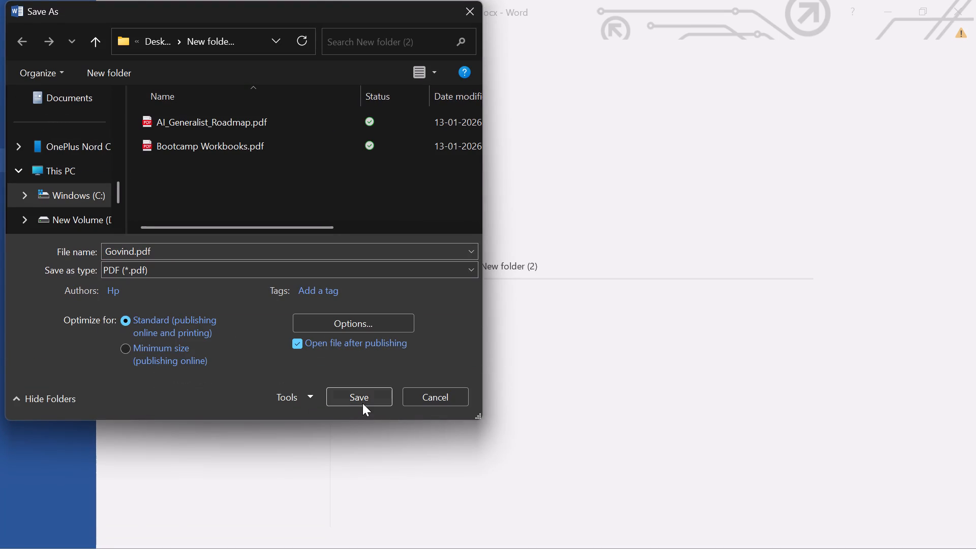
{"action": "left_click", "coordinate": [362, 403]}
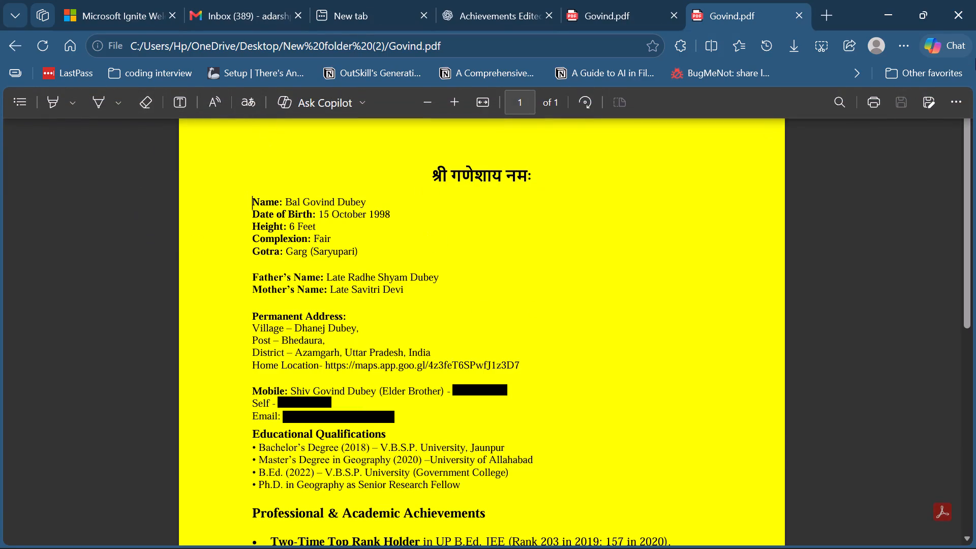
Close the browser window showing the exported PDF, and close the Govind.docx document in Word.
{"action": "left_click", "coordinate": [954, 16]}
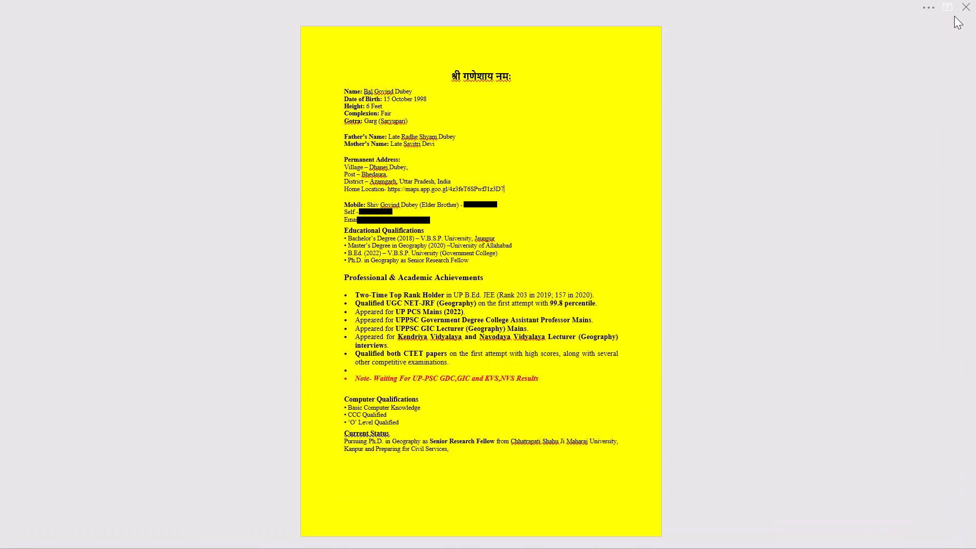
{"action": "left_click", "coordinate": [954, 16]}
{"action": "left_click", "coordinate": [975, 4]}
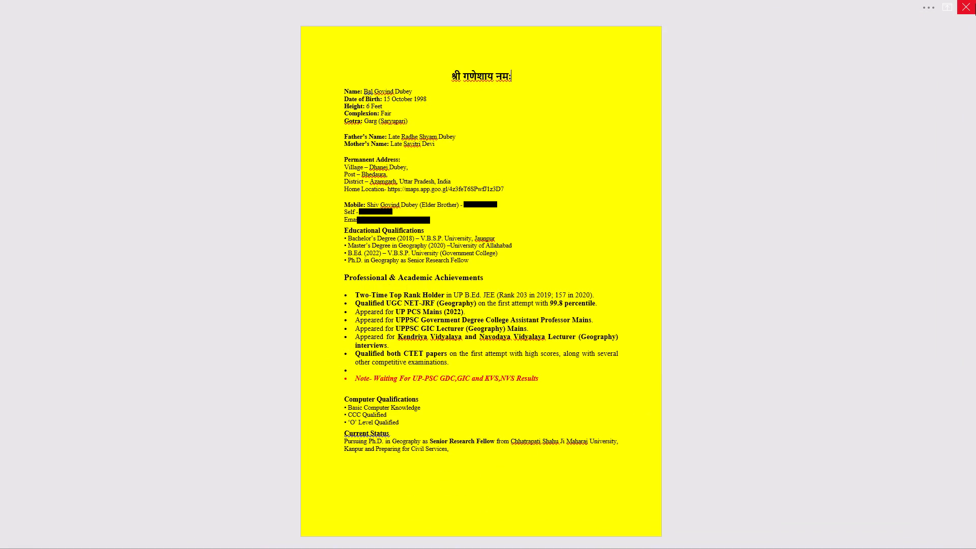
{"action": "left_click", "coordinate": [975, 4]}
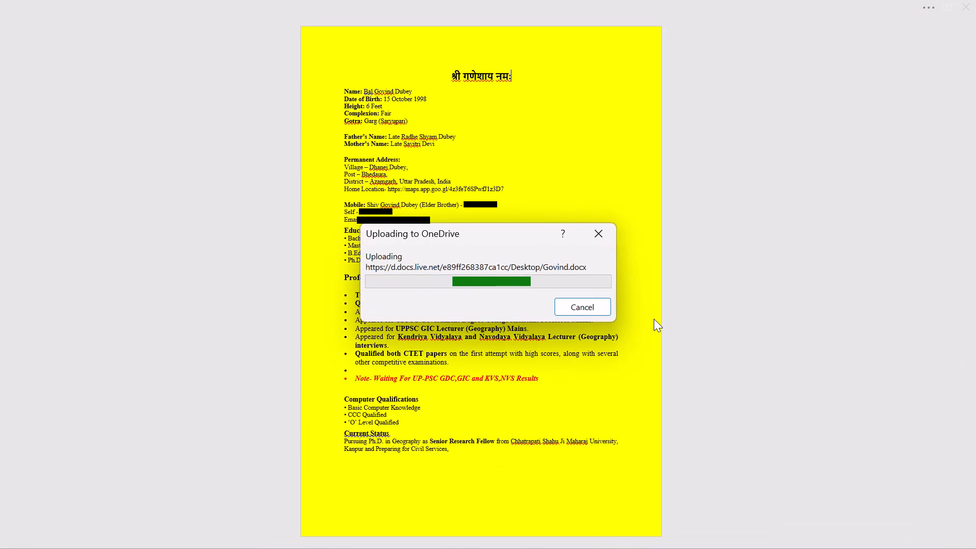
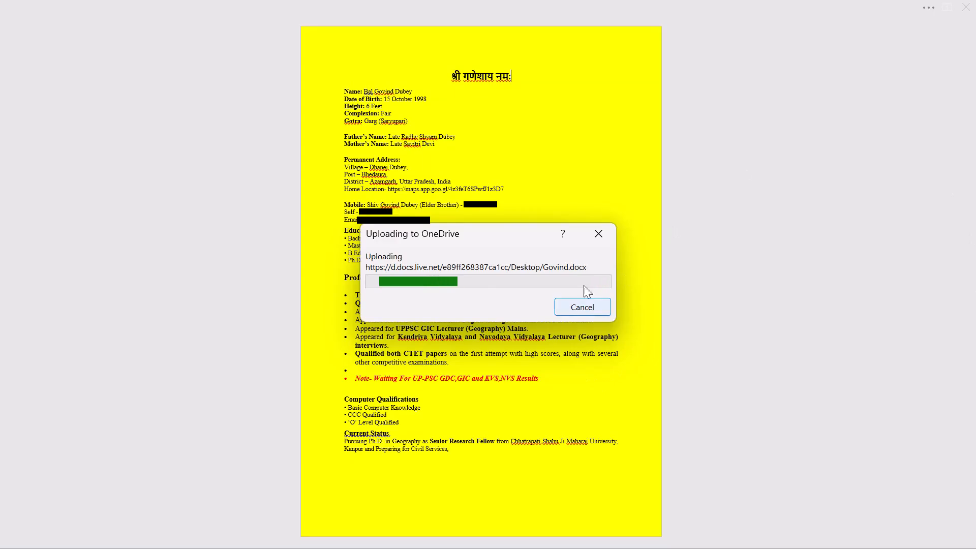
Close Govind.docx without waiting for its upload to OneDrive to finish.
{"action": "left_click", "coordinate": [585, 244]}
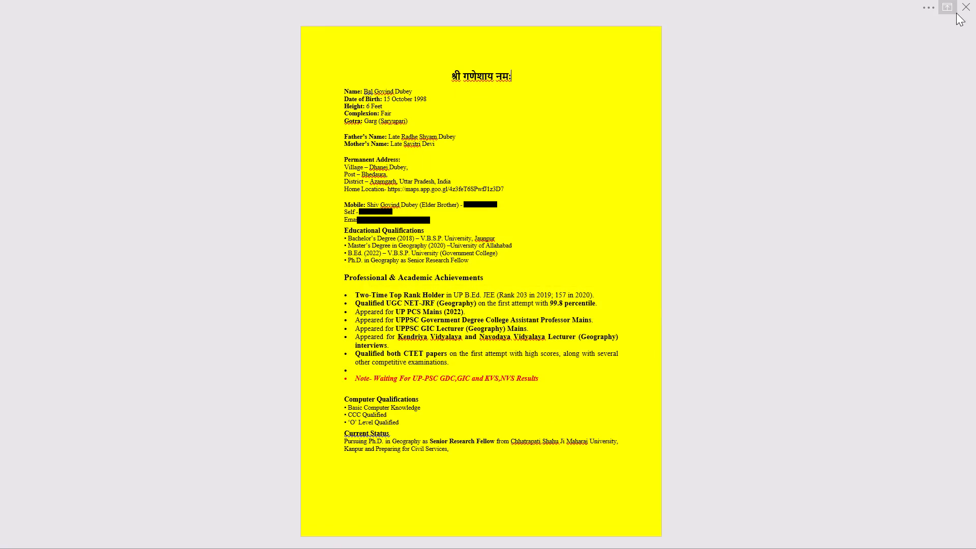
{"action": "left_click", "coordinate": [975, 3]}
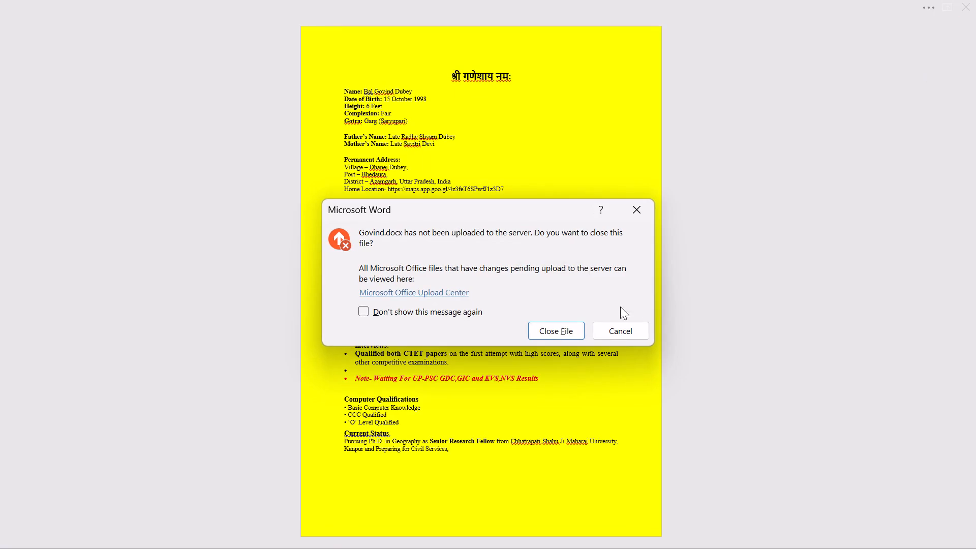
{"action": "left_click", "coordinate": [572, 335]}
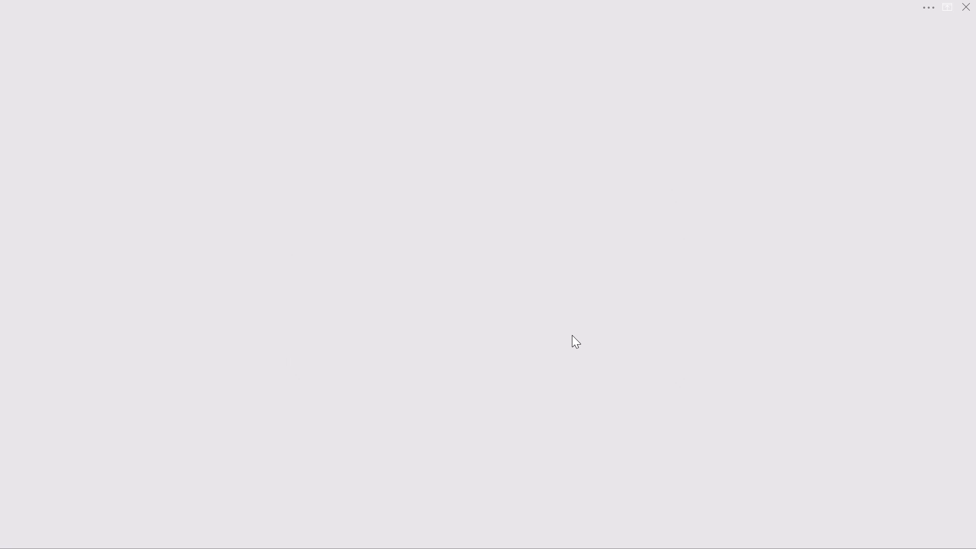
Close the unresponsive Word program instead of restarting it or waiting for it to respond.
{"action": "left_click", "coordinate": [968, 2]}
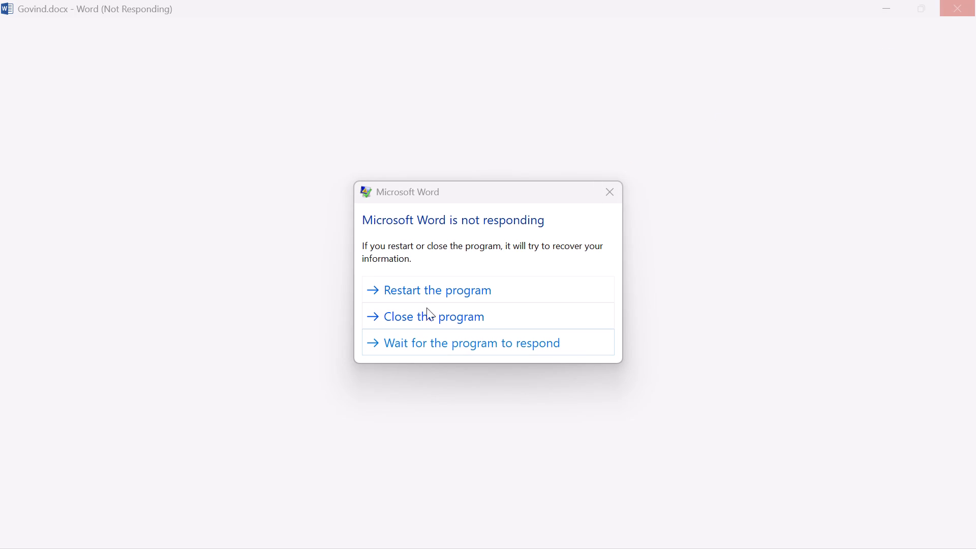
{"action": "double_click", "coordinate": [433, 318]}
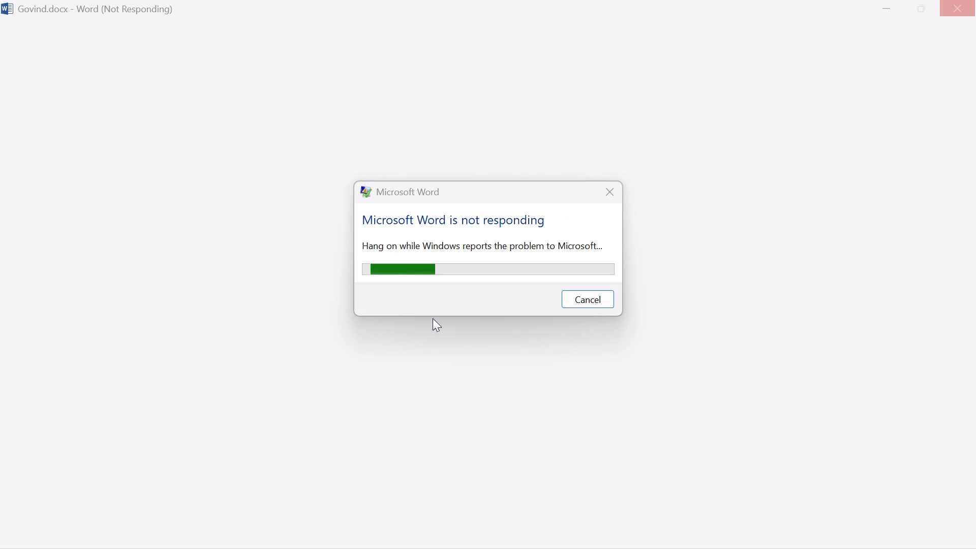
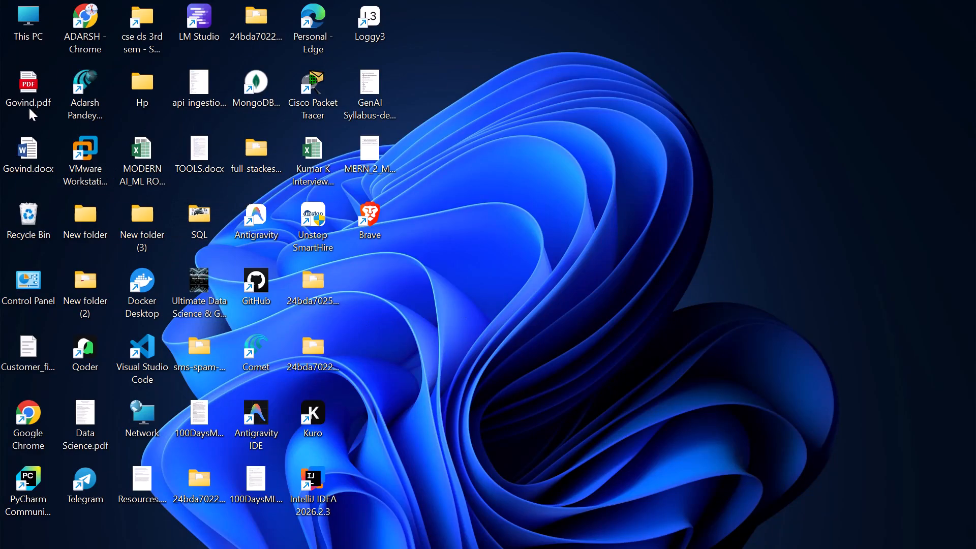
Copy the Govind.pdf file from the desktop.
{"action": "right_click", "coordinate": [25, 80]}
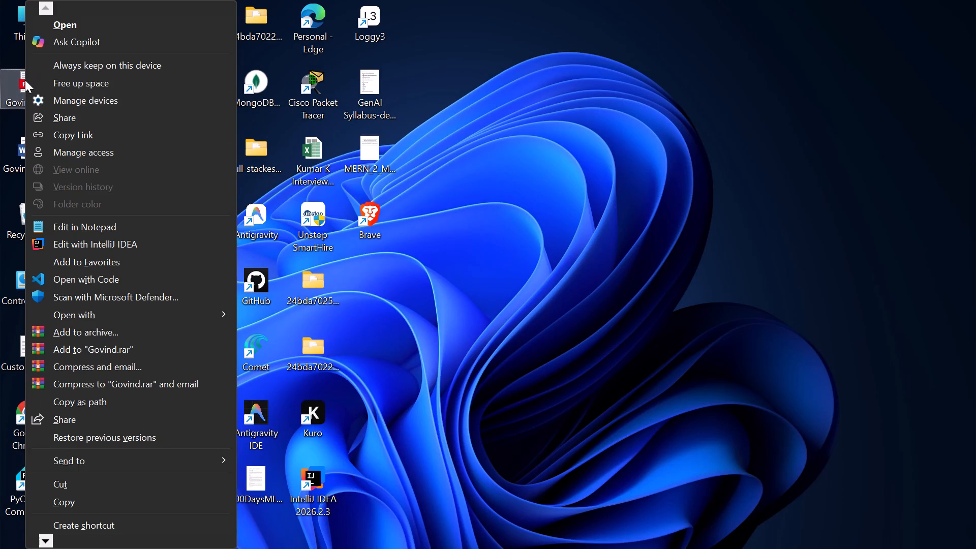
{"action": "left_click", "coordinate": [65, 502]}
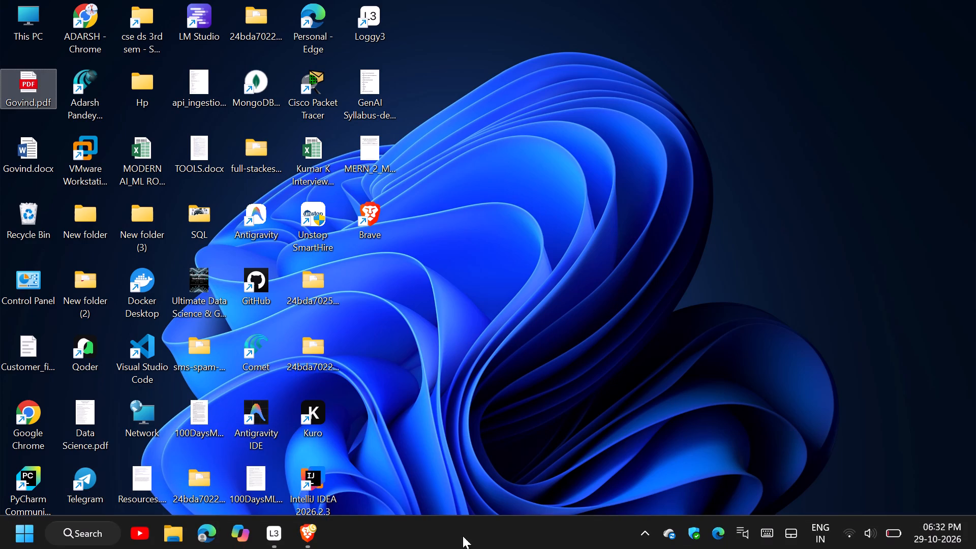
Switch to the Microsoft Edge browser.
{"action": "left_click", "coordinate": [206, 535]}
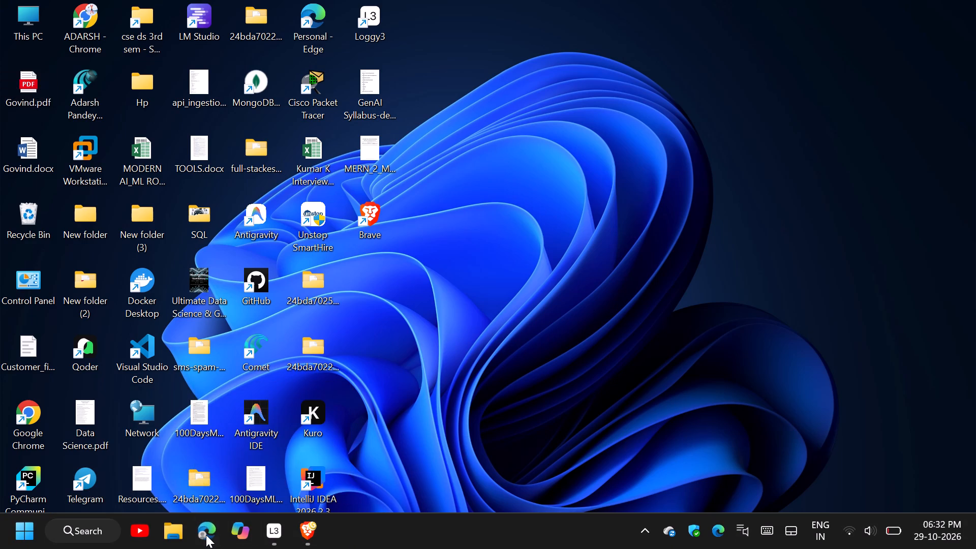